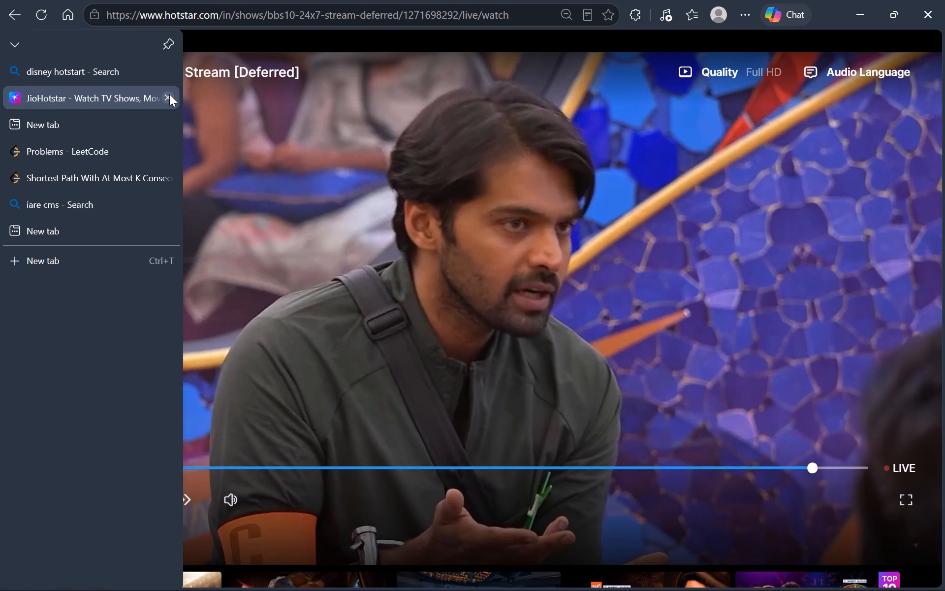
Close the JioHotstar live stream tab.
left_click(169, 94)
Switch to the Downloads folder and open the Word document CaseStudy_AITD11_AAT-I (2) at its table of contents.
key("alt+Tab")
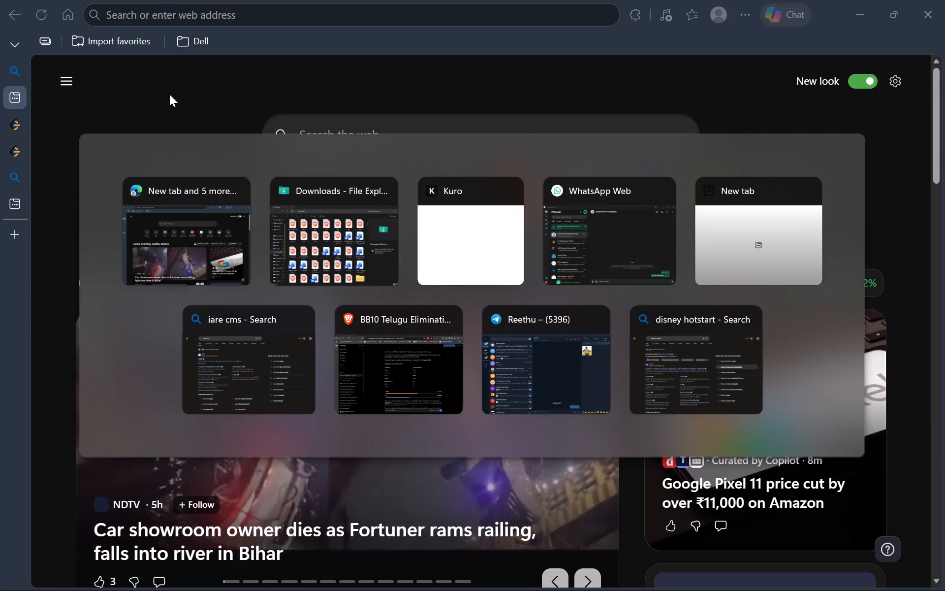
key("alt+Tab")
key("alt+Tab")
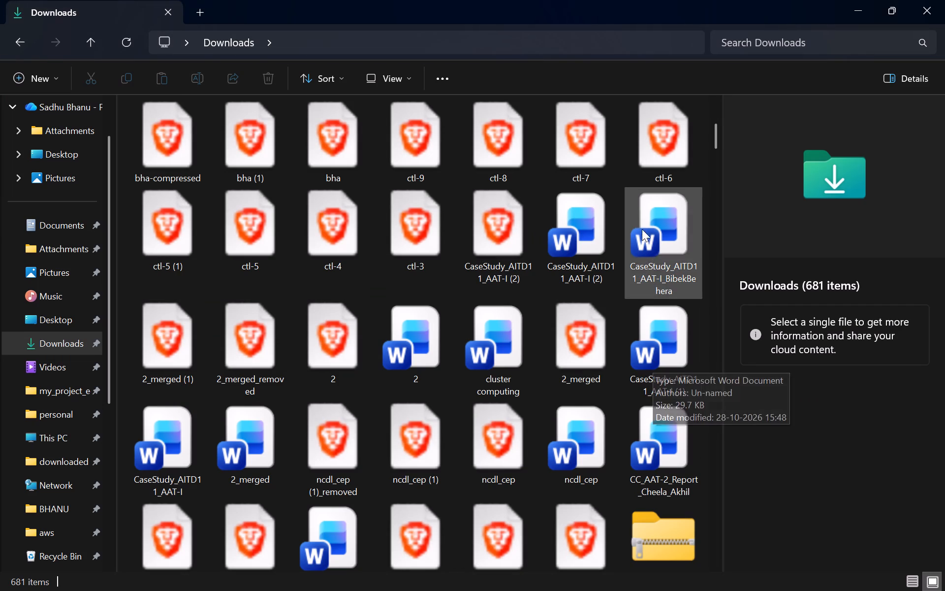
double_click(584, 231)
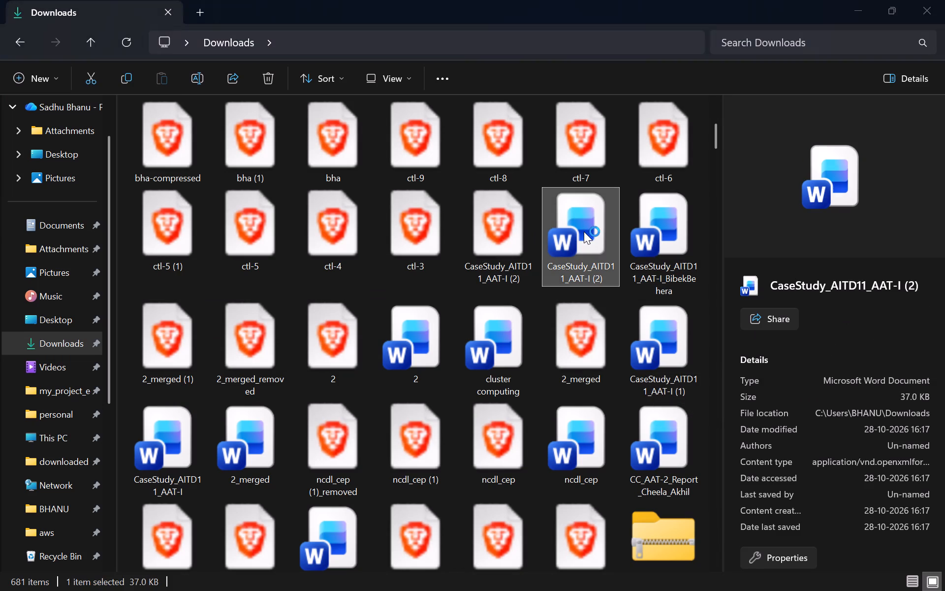
scroll(457, 448, "down", 1)
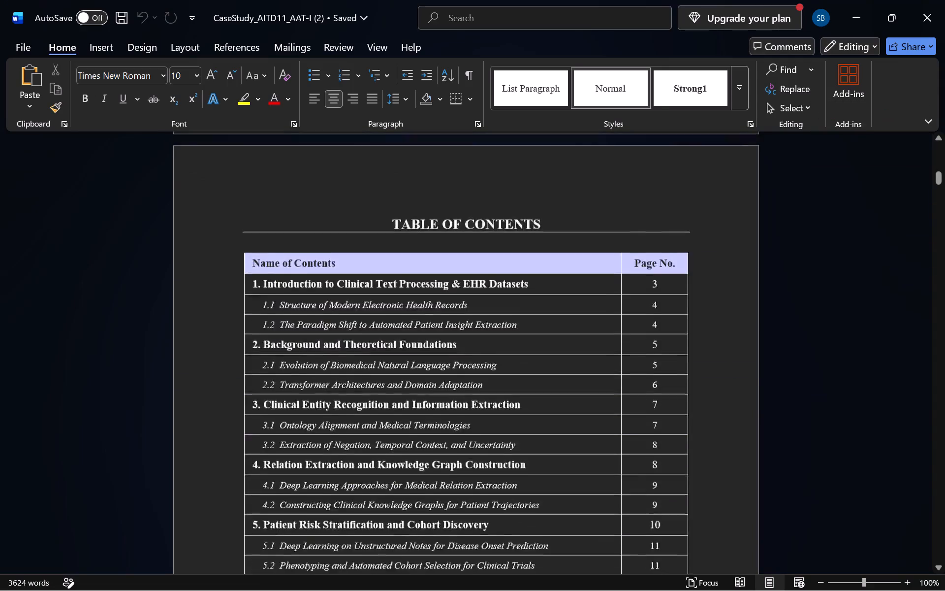
scroll(457, 448, "down", 1)
key("alt+Tab")
key("alt+Tab")
key("alt+Tab")
key("alt+Tab")
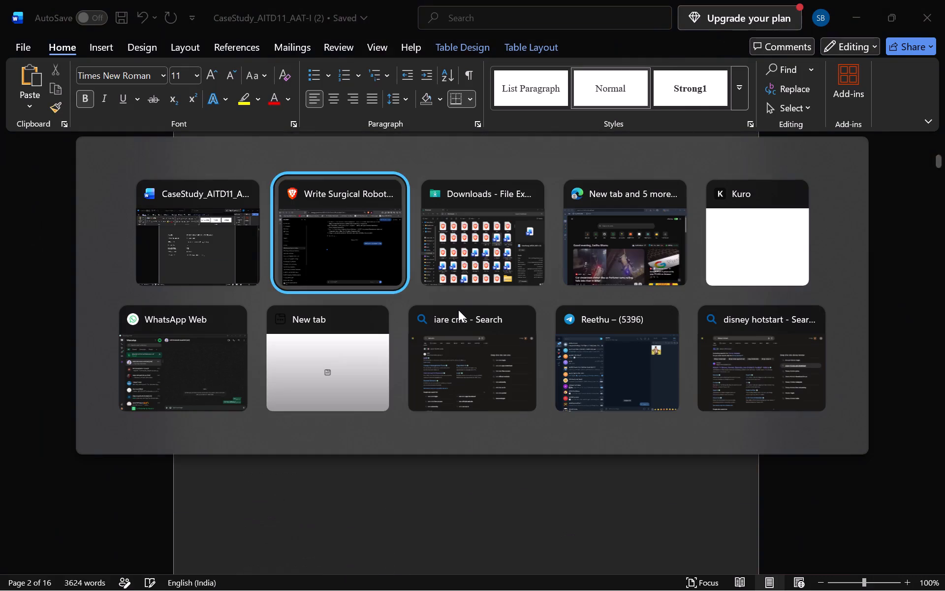
key("alt+Tab")
key("alt+Tab")
key("alt+Tab")
key("alt+Tab")
key("alt+Tab")
key("alt+Tab")
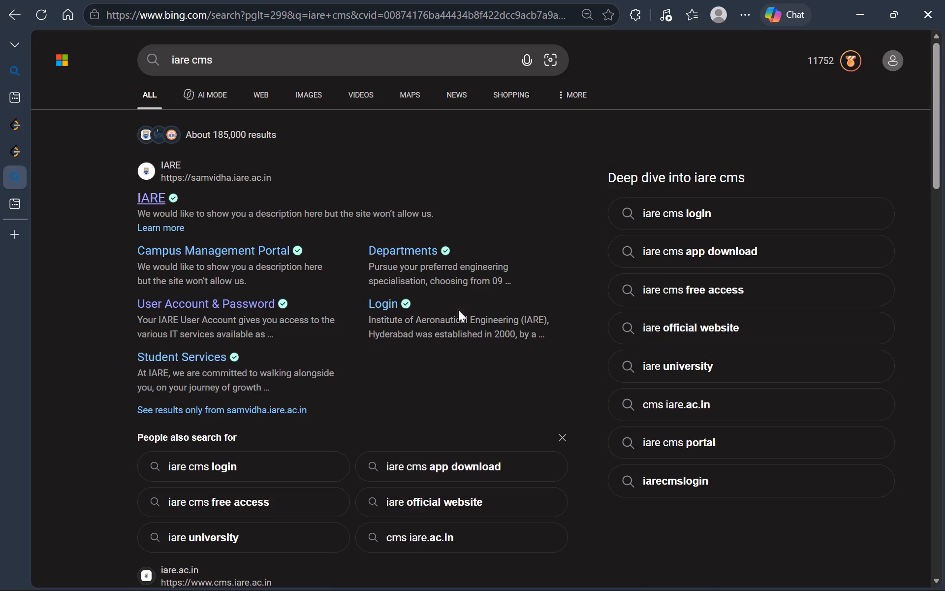
left_click(155, 196)
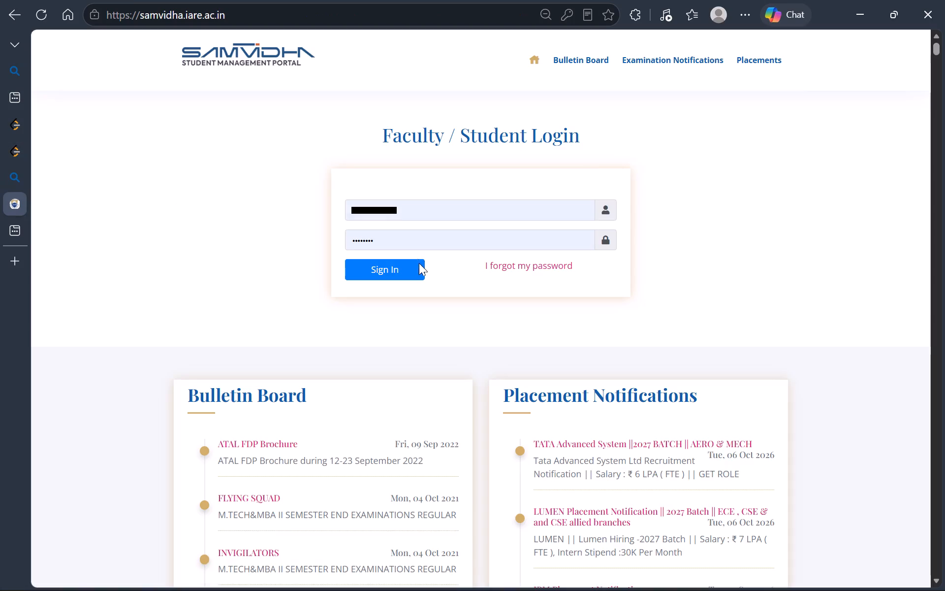
Sign in to the Samvidha student portal with the second saved account.
left_click(367, 271)
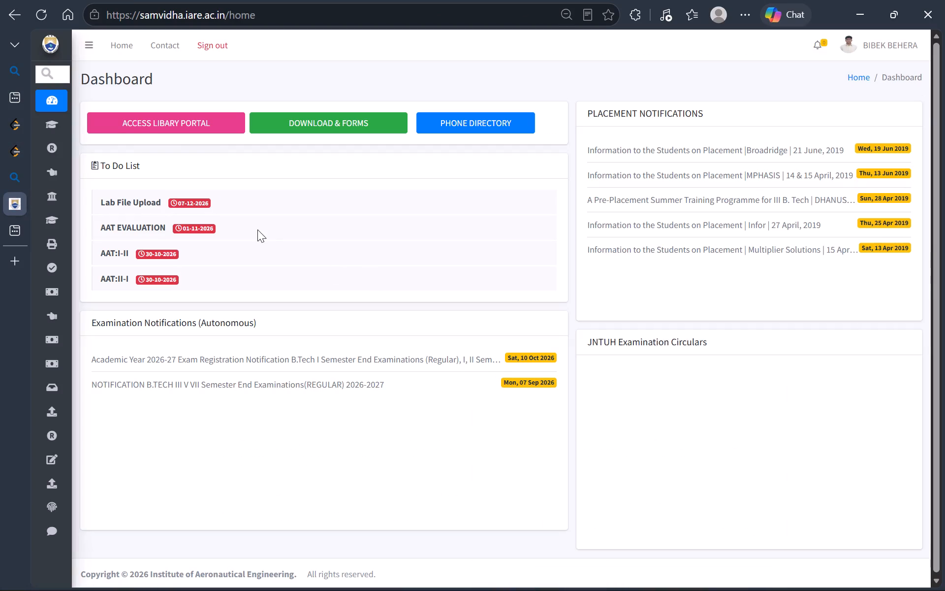
scroll(257, 230, "right", 7)
left_click_drag(438, 197, 427, 205)
left_click(427, 205)
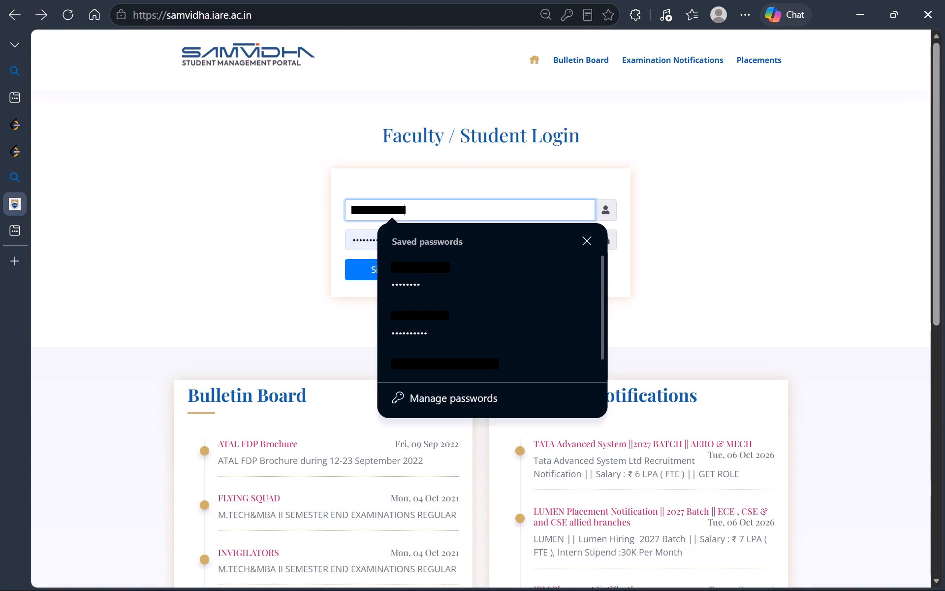
left_click(444, 315)
left_click(387, 271)
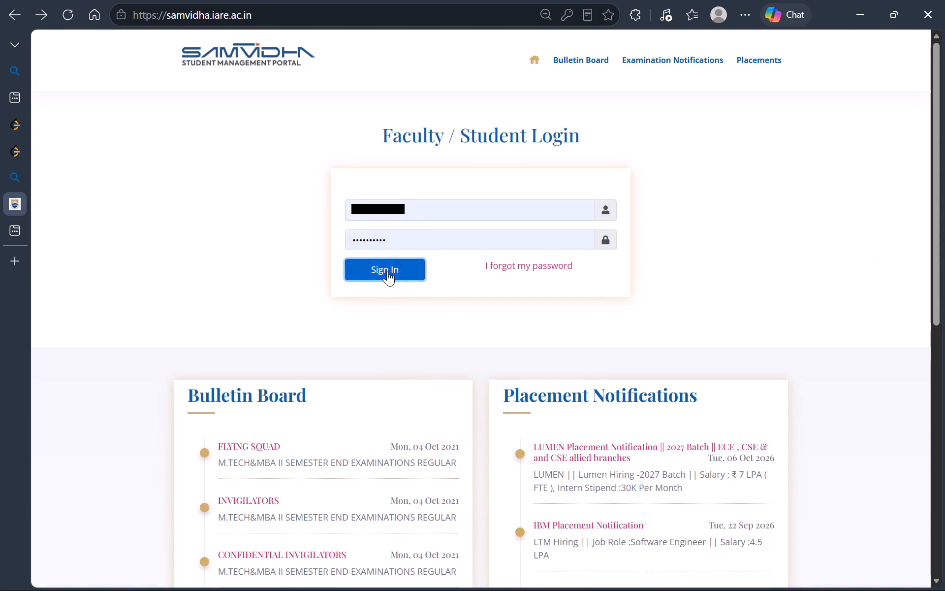
Open the AAT-II upload page and get the assigned question for AITD19, Intelligent Cyber Physical Systems.
left_click(67, 477)
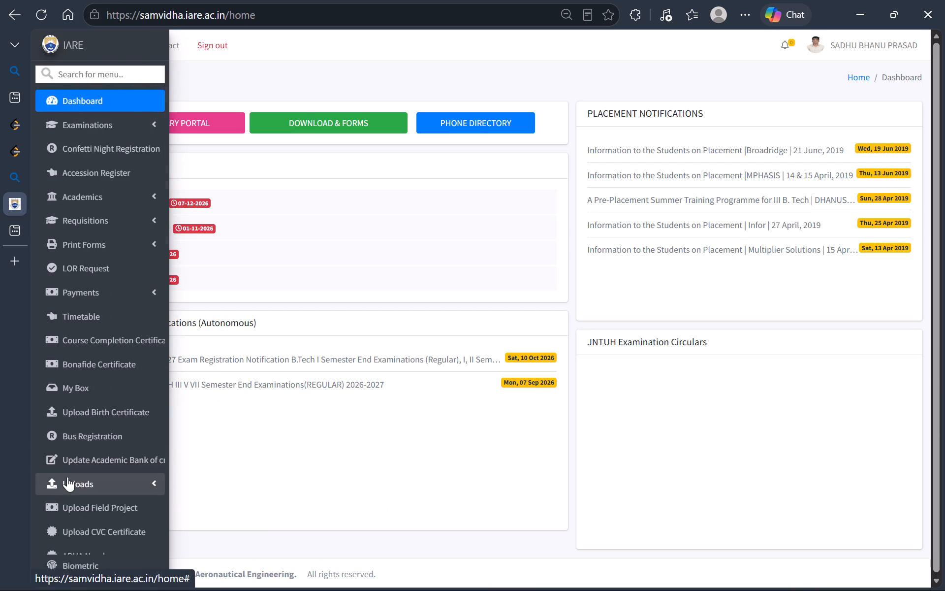
scroll(67, 477, "down", 4)
left_click(89, 476)
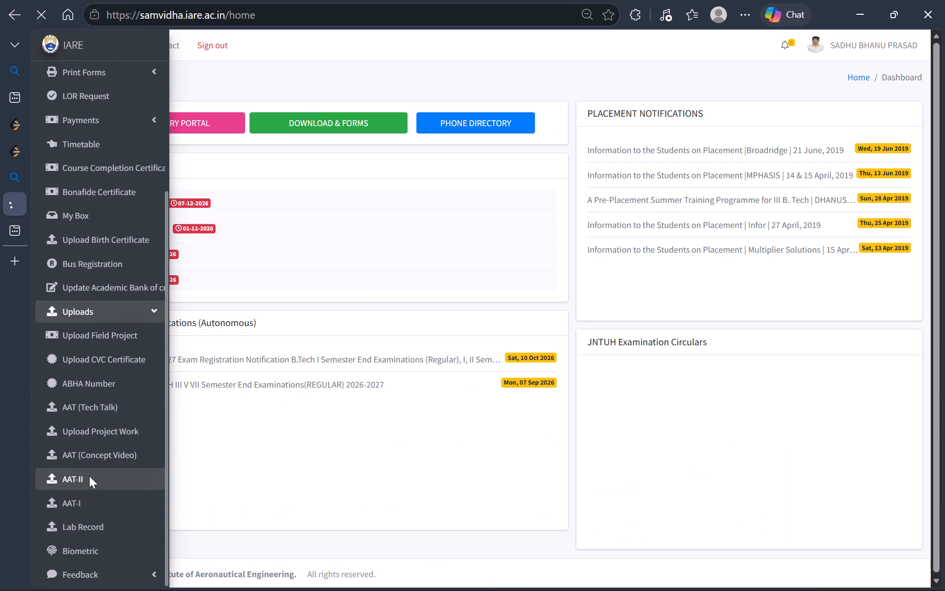
left_click(797, 193)
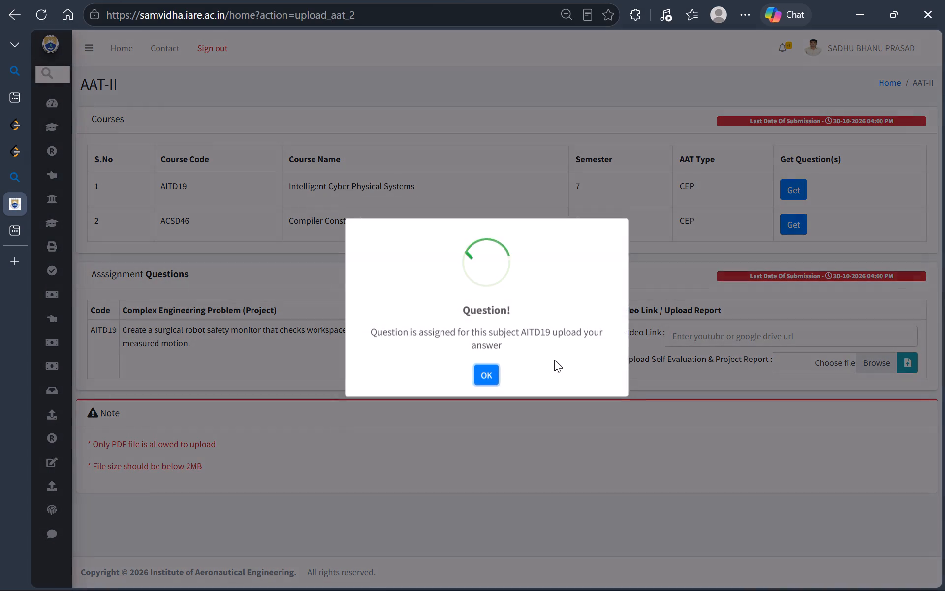
left_click(494, 376)
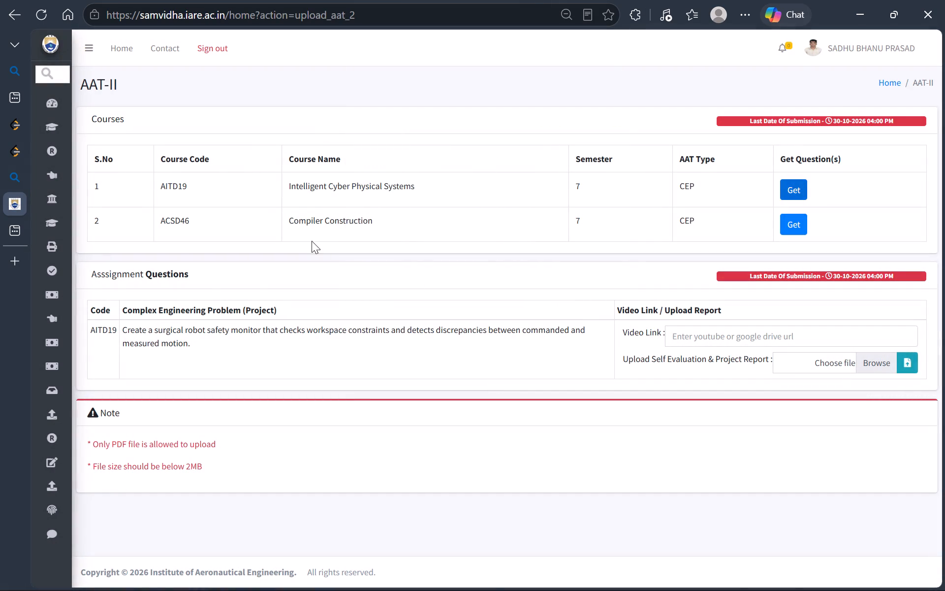
Copy the course name "Intelligent Cyber Physical Systems" from the AAT-II course table.
left_click_drag(420, 185, 278, 178)
key("ctrl+c")
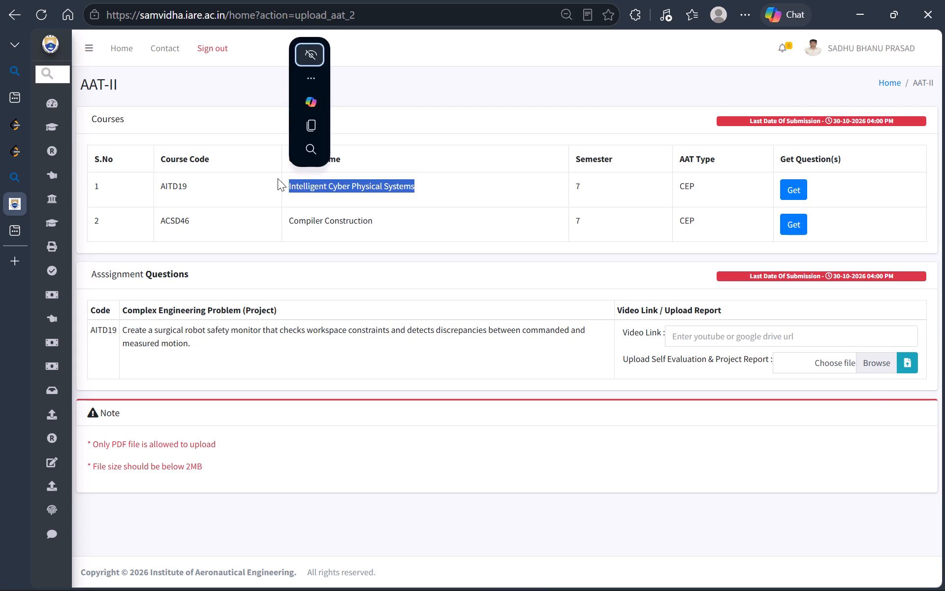
Switch to the Word case study and delete the ID number before the student's name on the cover page's NAME line.
key("alt+Tab")
key("alt+Tab")
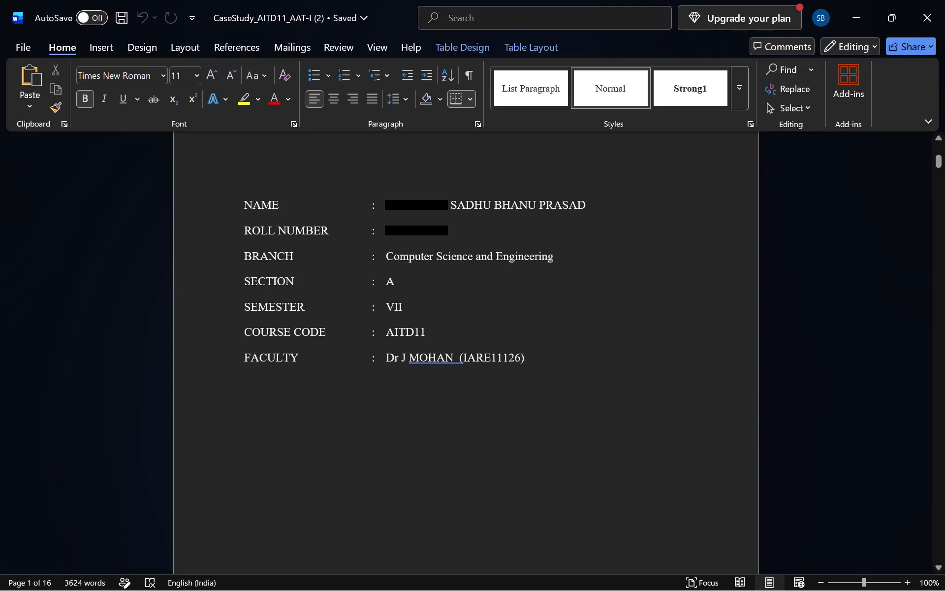
left_click(405, 284)
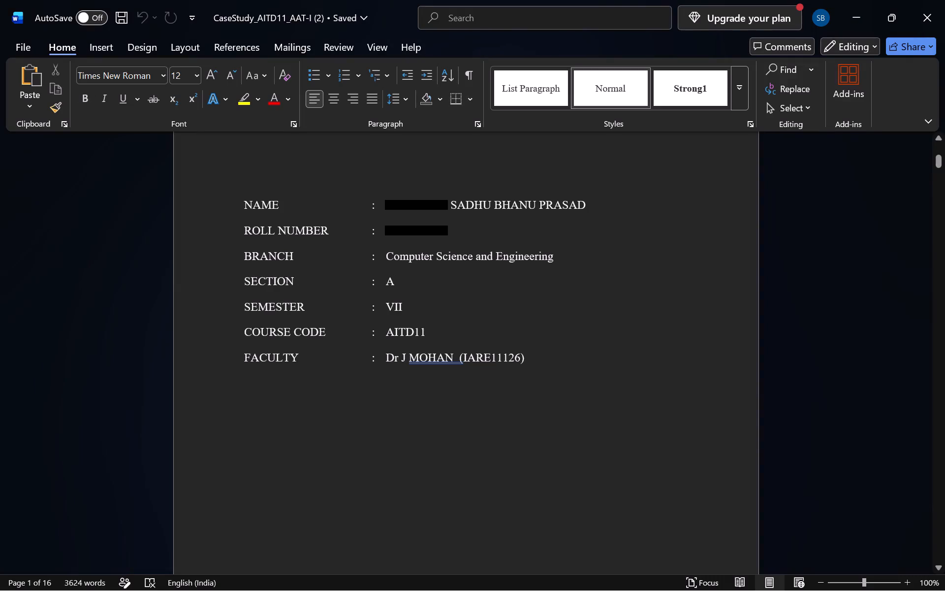
scroll(429, 329, "up", 1)
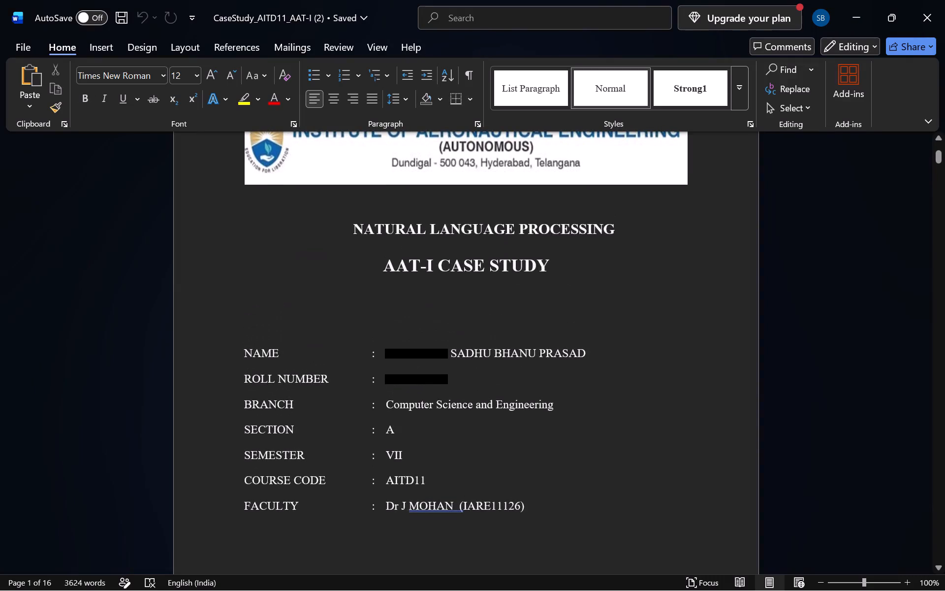
right_click(441, 344)
key("alt+Tab")
key("alt+Tab")
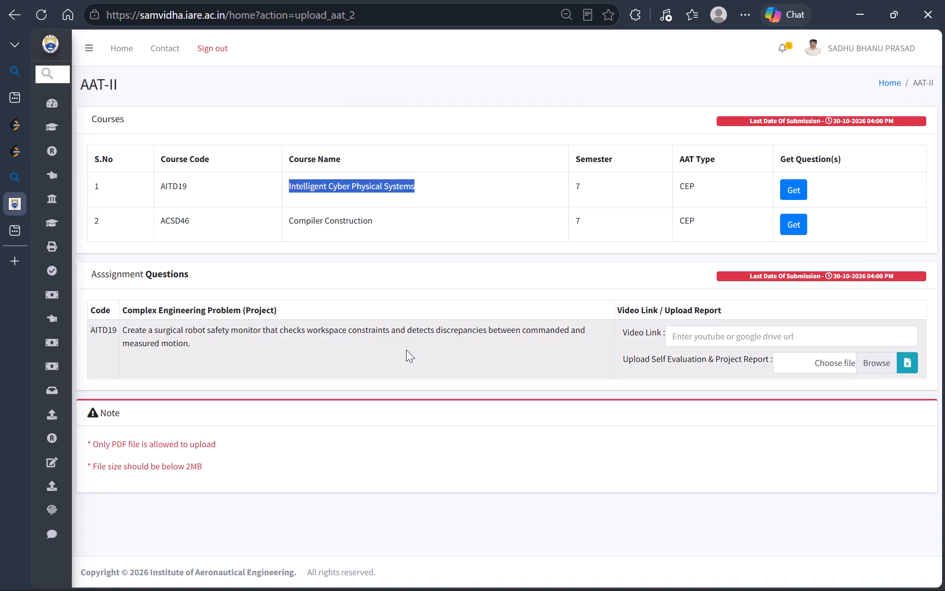
key("alt+Tab")
double_click(409, 357)
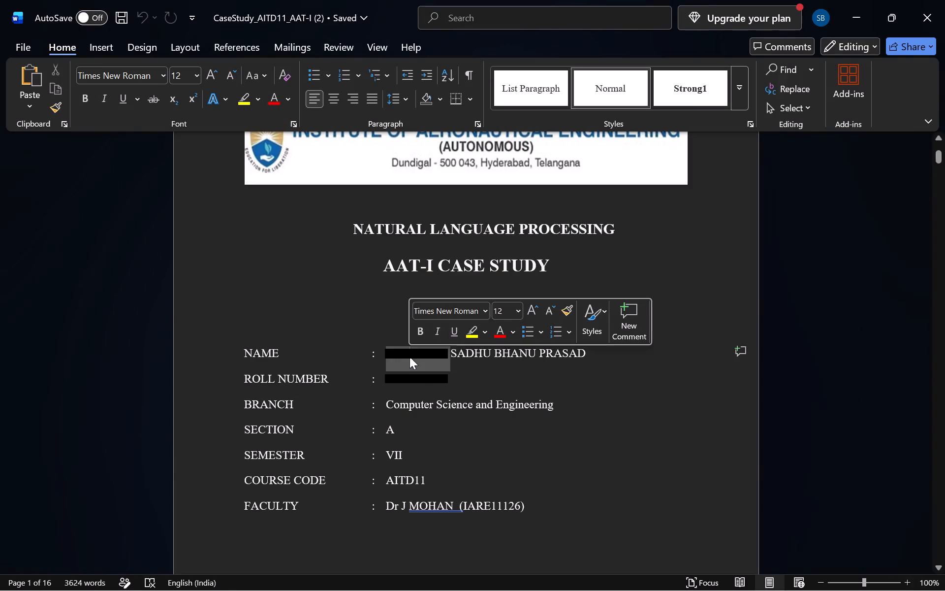
key("BackSpace")
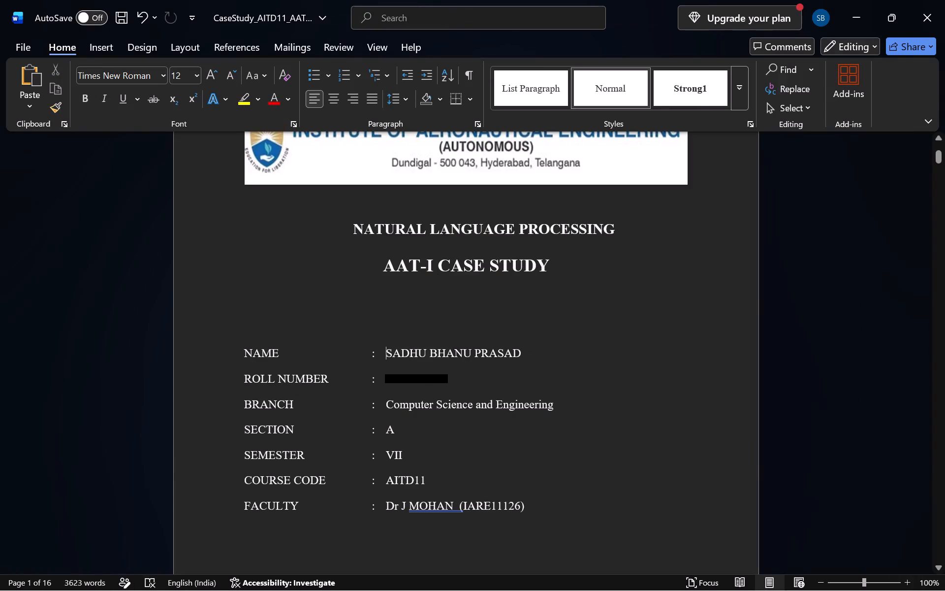
Replace the cover page subject title NATURAL LANGUAGE PROCESSING with the copied "Intelligent Cyber Physical Systems".
scroll(455, 375, "up", 1)
key("alt+Tab")
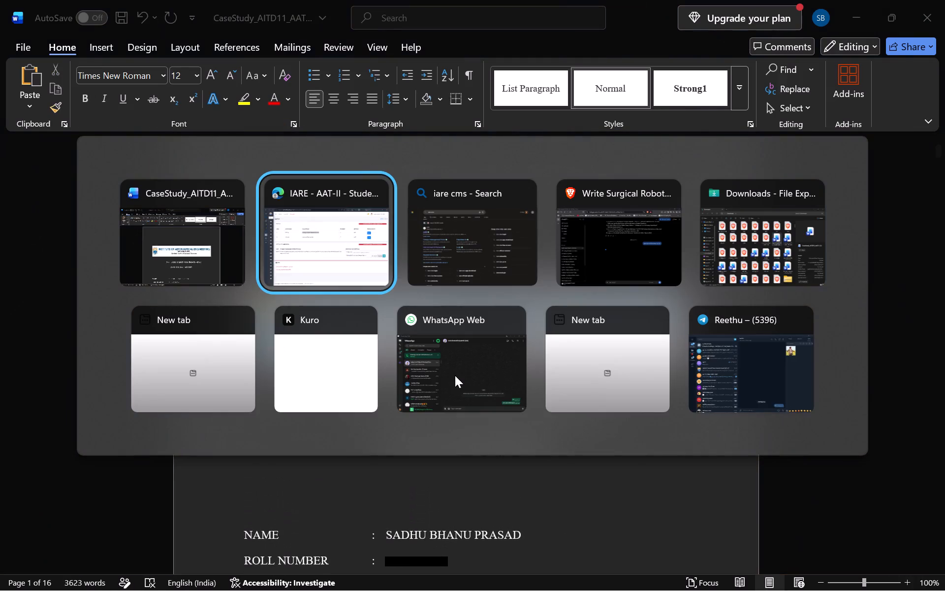
key("alt+Tab")
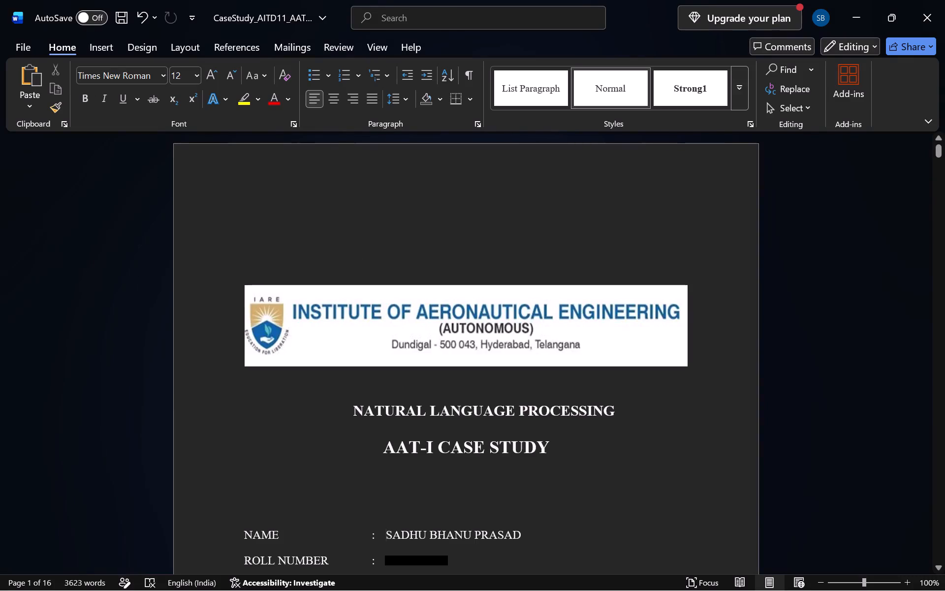
left_click_drag(618, 411, 347, 414)
key("ctrl+v")
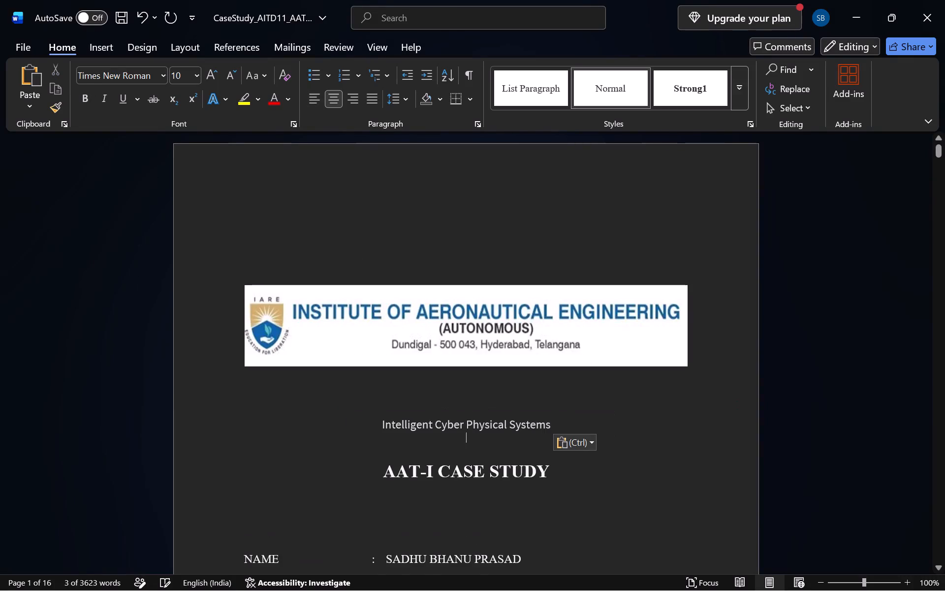
key("ctrl+z")
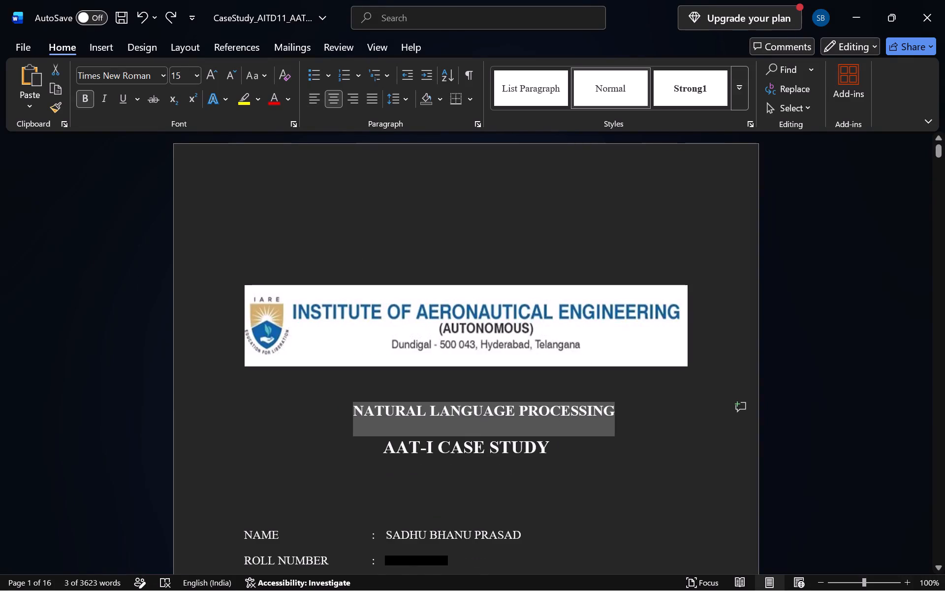
key("ctrl+z")
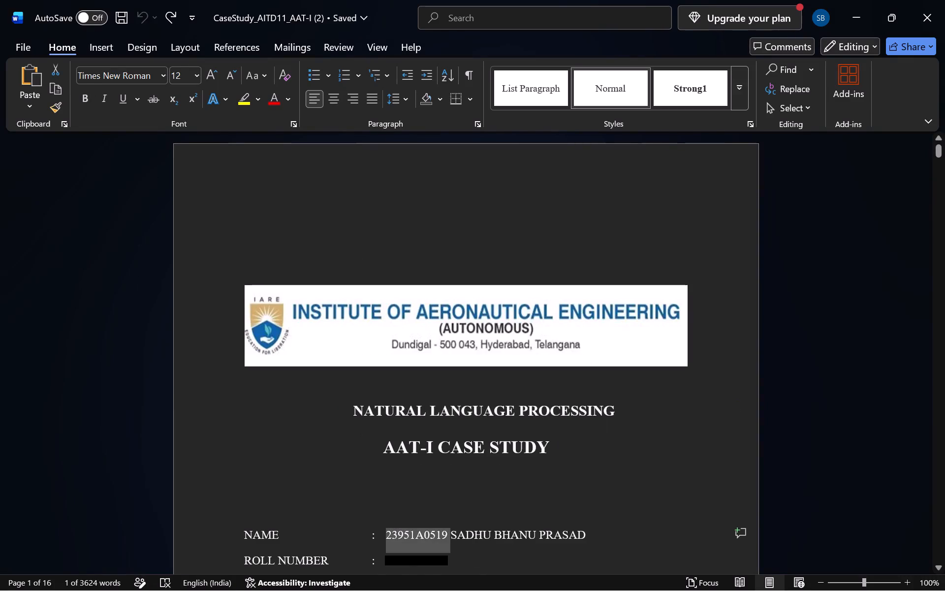
key("ctrl+y")
key("ctrl+y")
Set the font size of the cover page subject title "Intelligent Cyber Physical Systems" to 18.
left_click_drag(554, 426, 361, 425)
left_click_drag(554, 478, 411, 477)
left_click(536, 393)
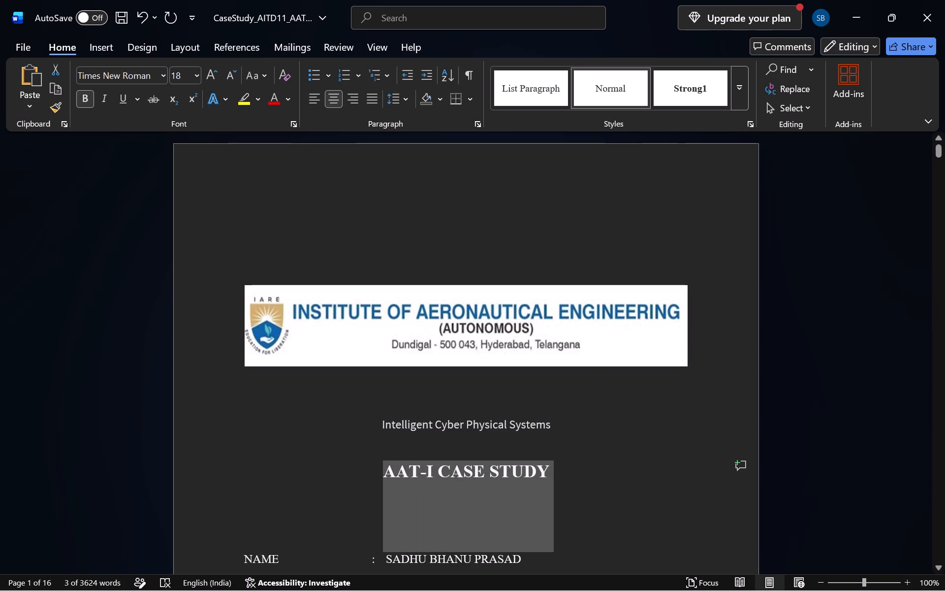
left_click_drag(554, 427, 378, 416)
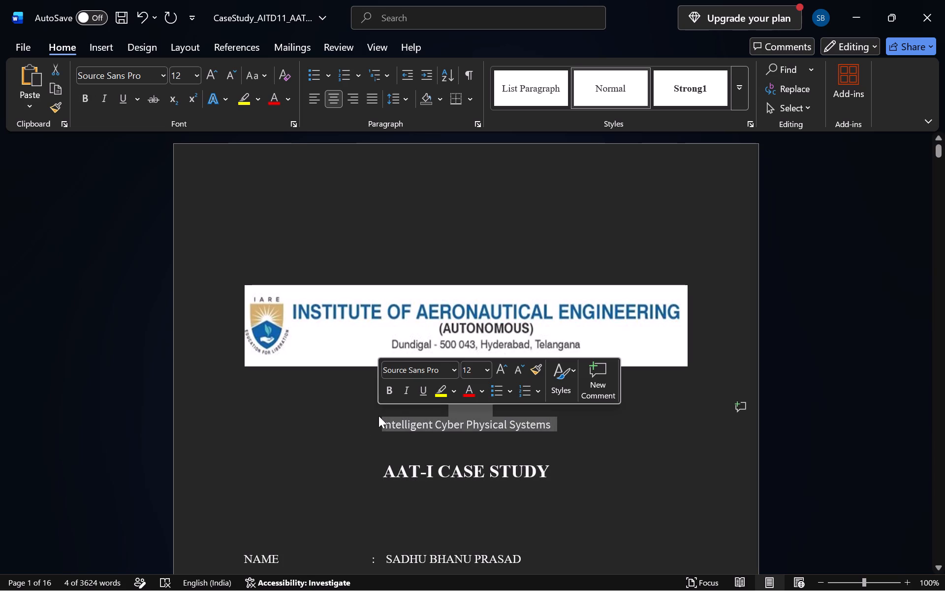
left_click(473, 374)
key("1")
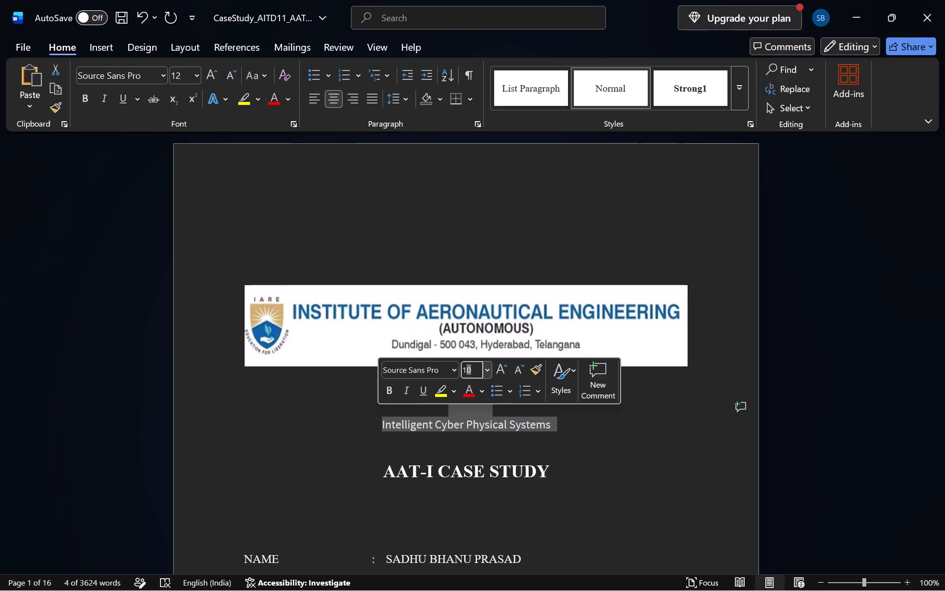
key("8")
key("Return")
scroll(491, 471, "down", 1)
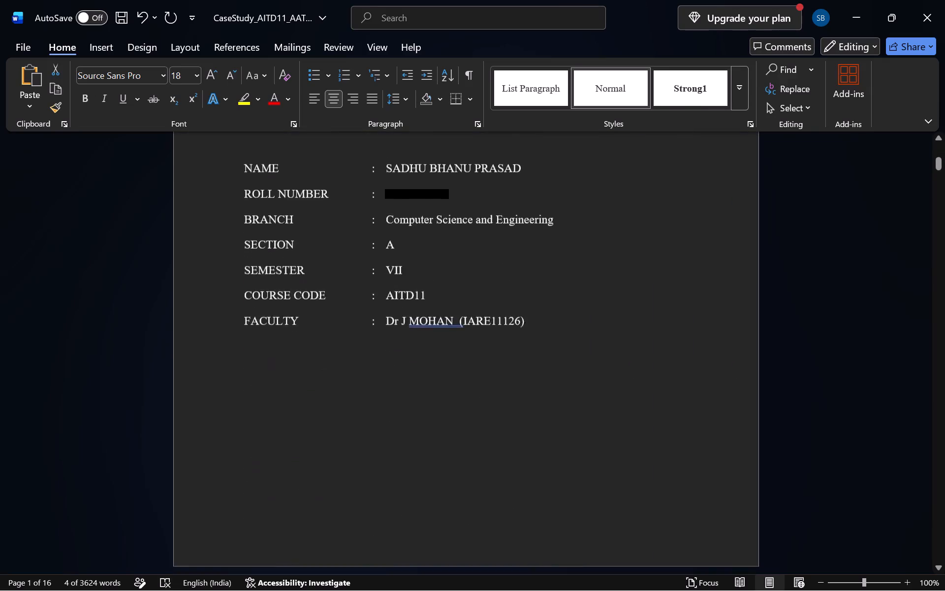
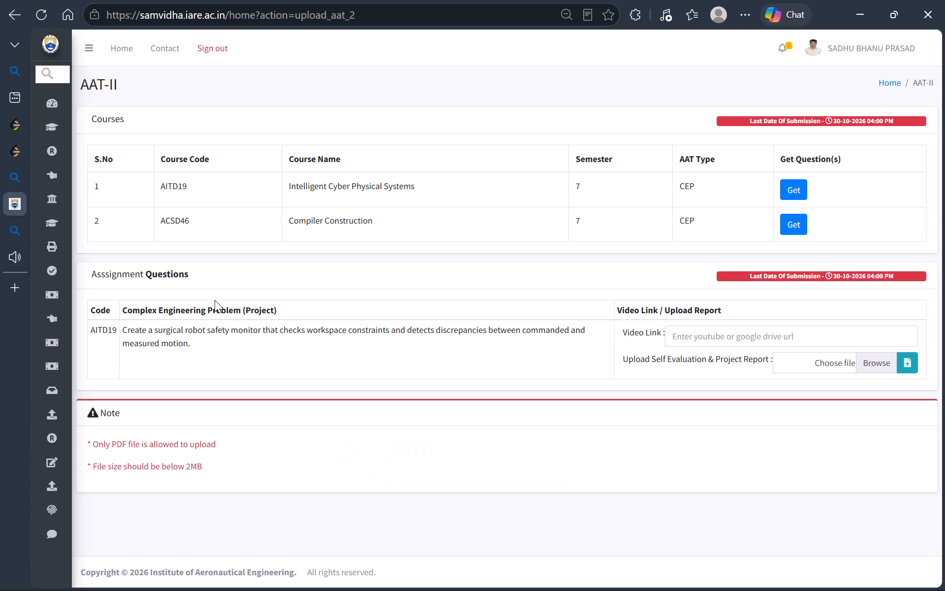
left_click(15, 277)
type("drive")
key("Return")
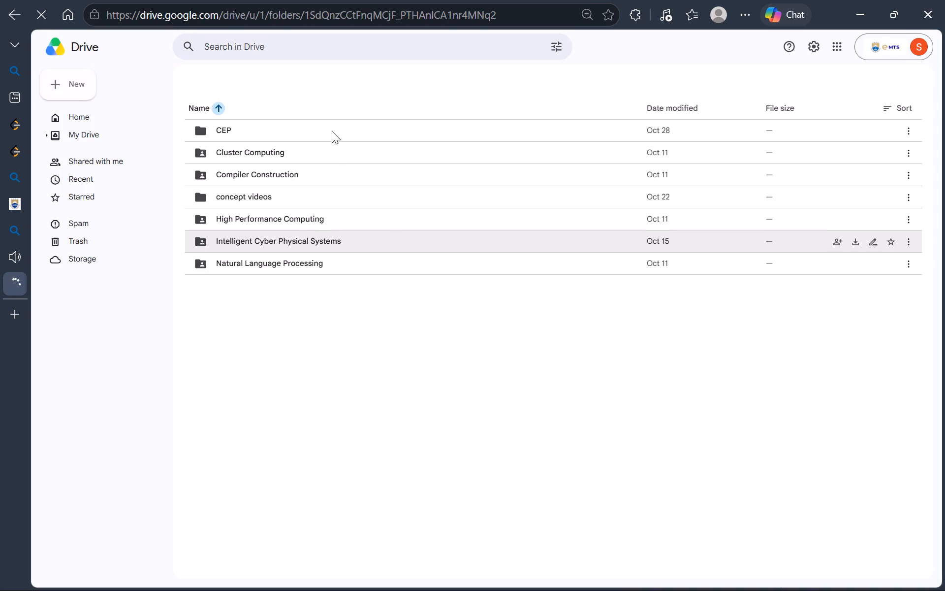
double_click(336, 122)
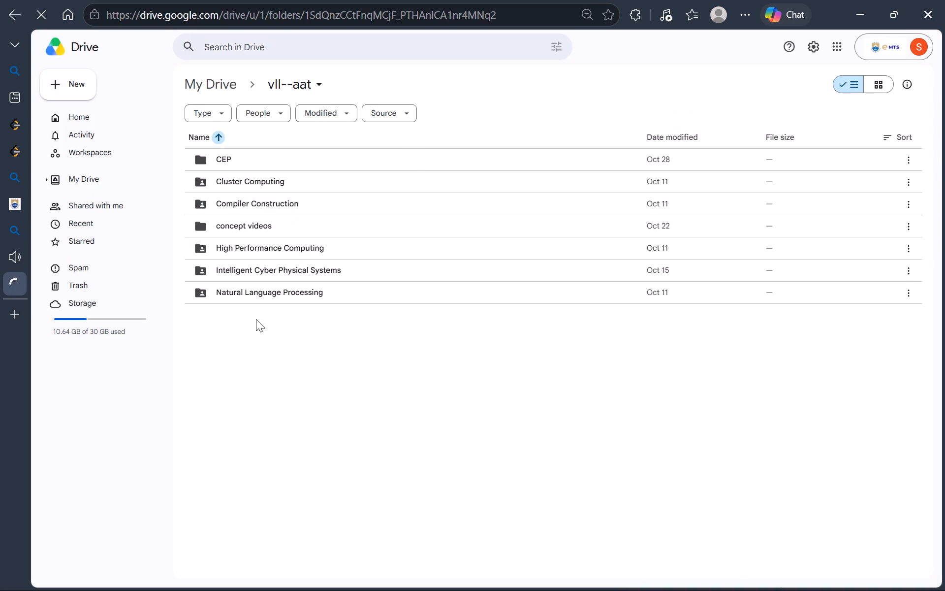
double_click(253, 160)
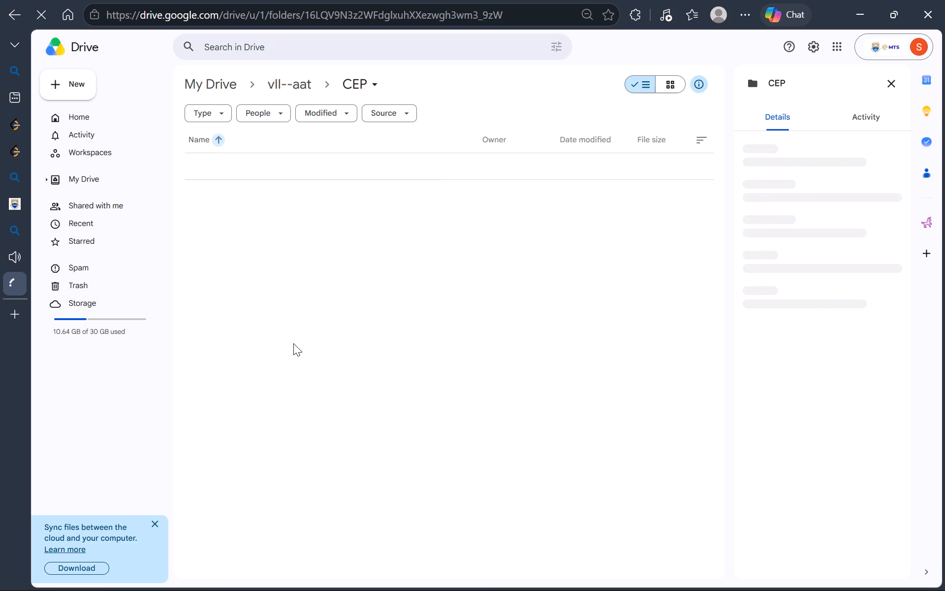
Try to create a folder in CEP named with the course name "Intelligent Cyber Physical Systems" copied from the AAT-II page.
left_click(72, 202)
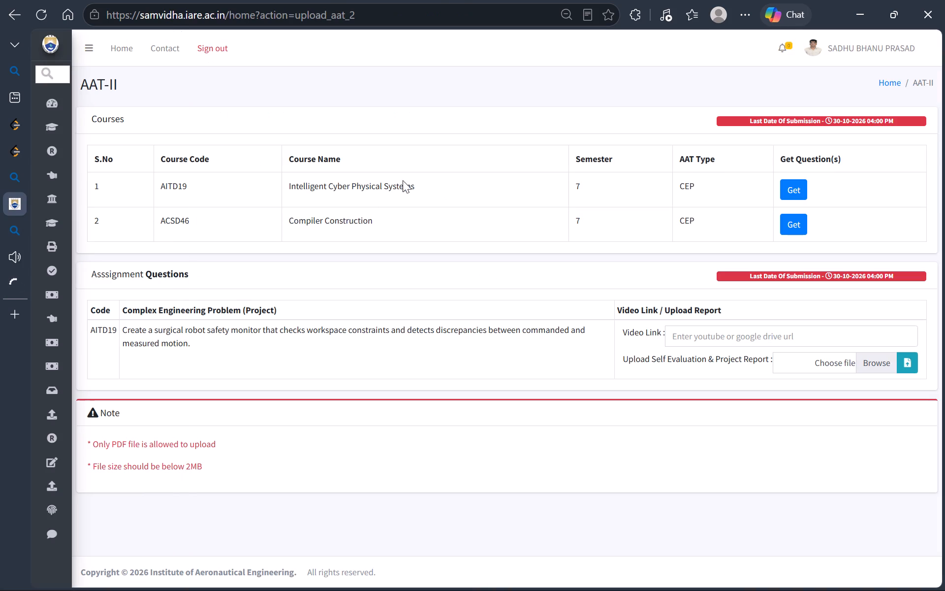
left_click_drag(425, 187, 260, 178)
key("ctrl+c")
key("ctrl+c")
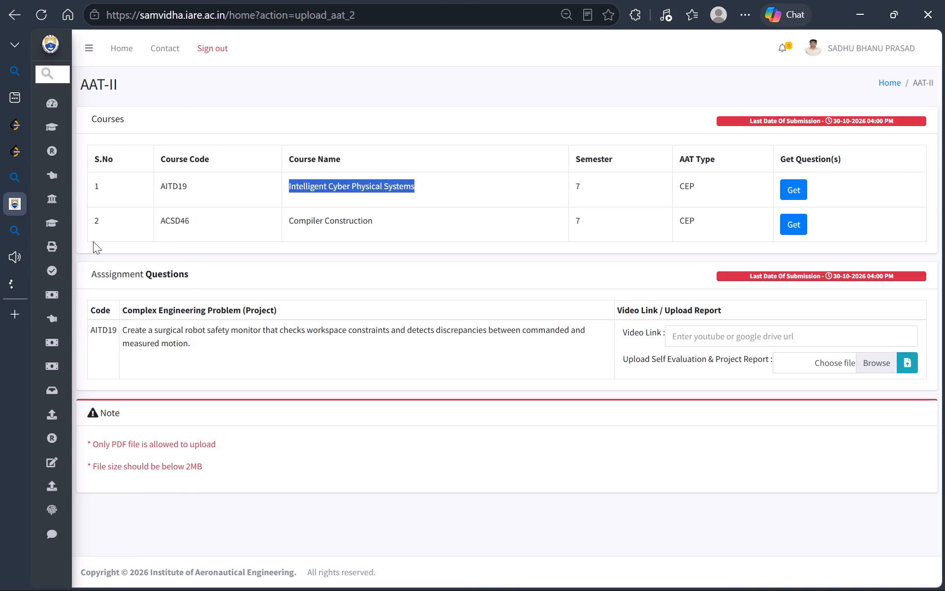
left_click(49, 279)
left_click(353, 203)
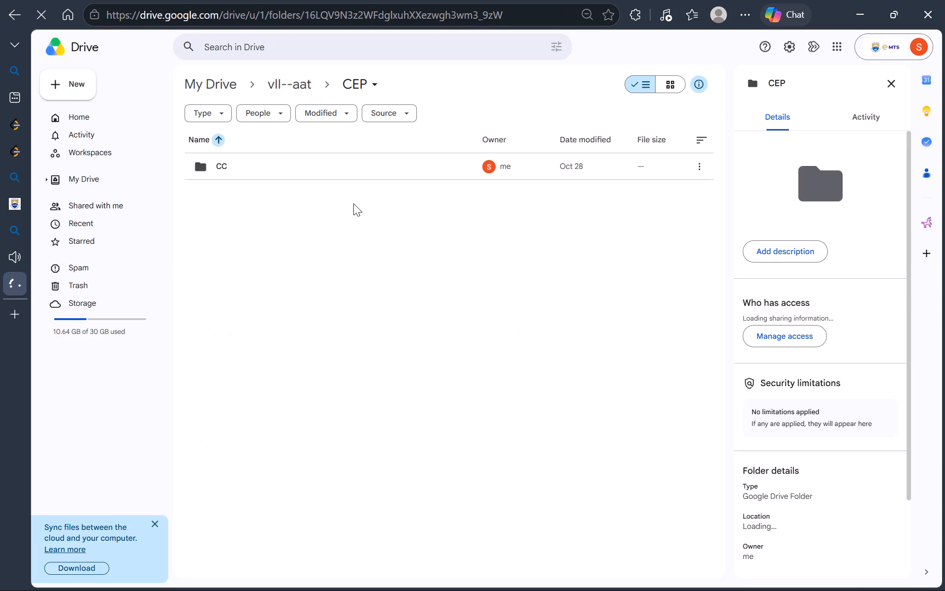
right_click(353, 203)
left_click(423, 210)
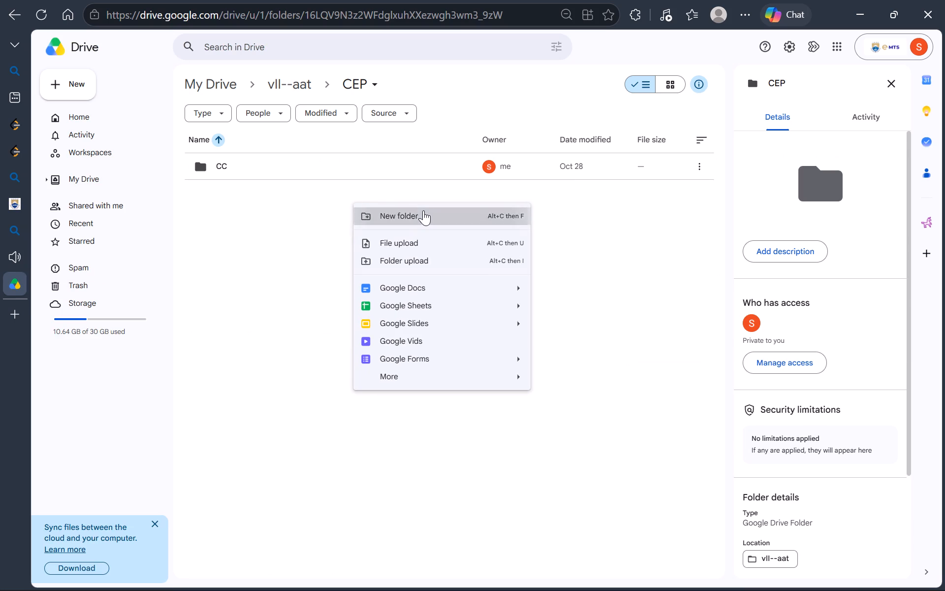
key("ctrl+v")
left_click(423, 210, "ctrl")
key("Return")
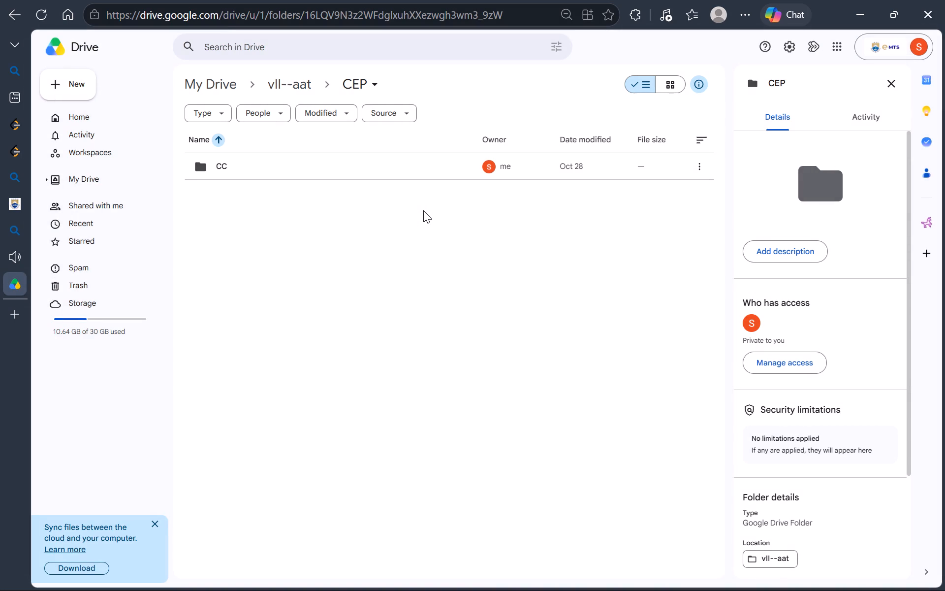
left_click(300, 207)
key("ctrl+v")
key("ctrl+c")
Create a new folder named "icps" inside the CEP folder.
left_click(92, 76)
left_click(139, 83)
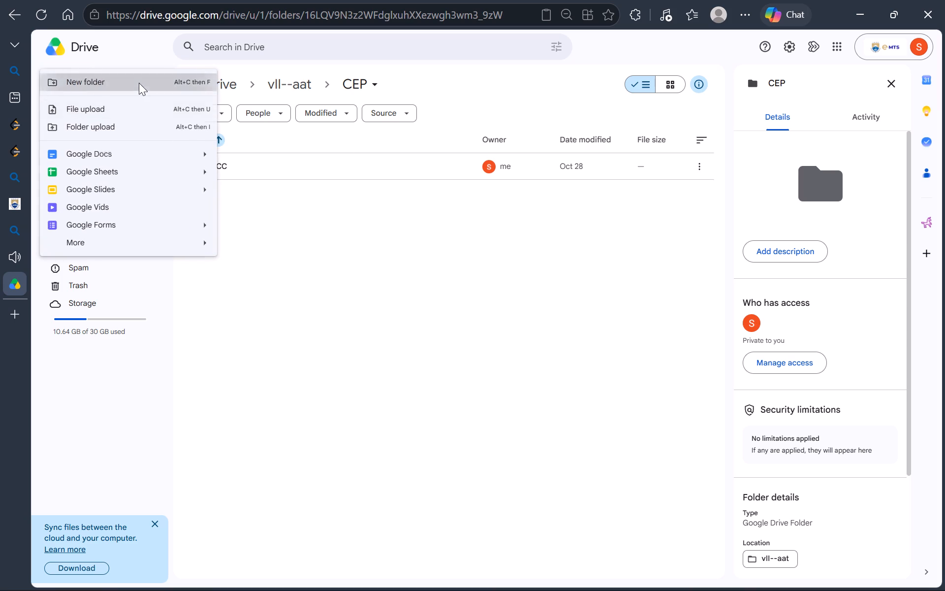
key("ctrl+v")
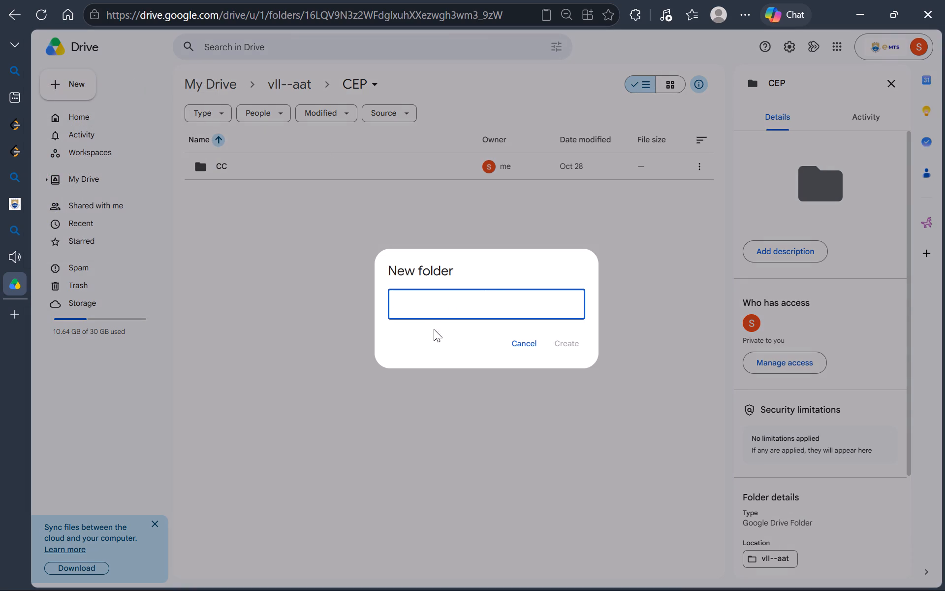
left_click(428, 303)
key("i")
key("c")
type("ps")
key("Return")
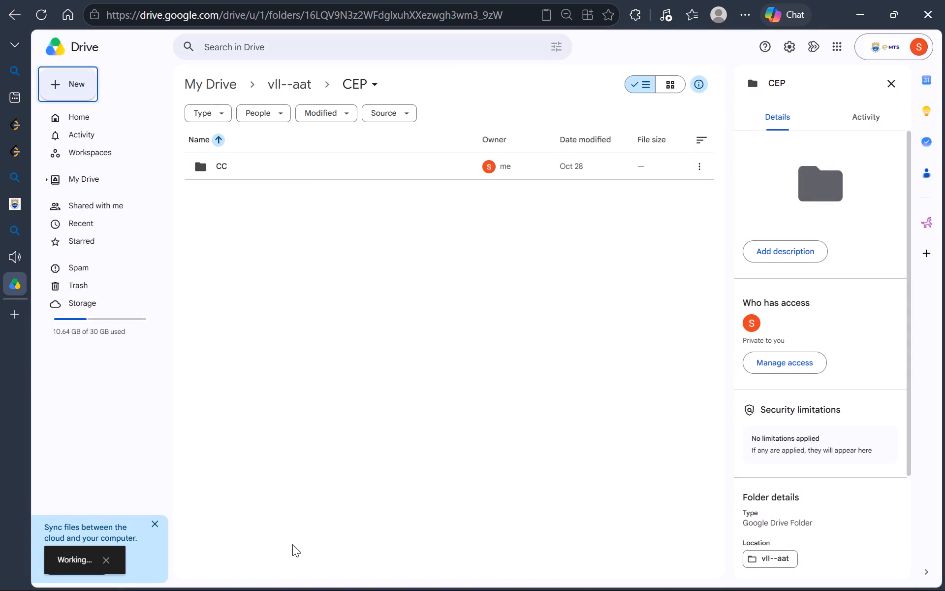
Open the icps folder, copy its web address, and paste it as the AITD19 Video Link on the AAT-II page.
double_click(297, 205)
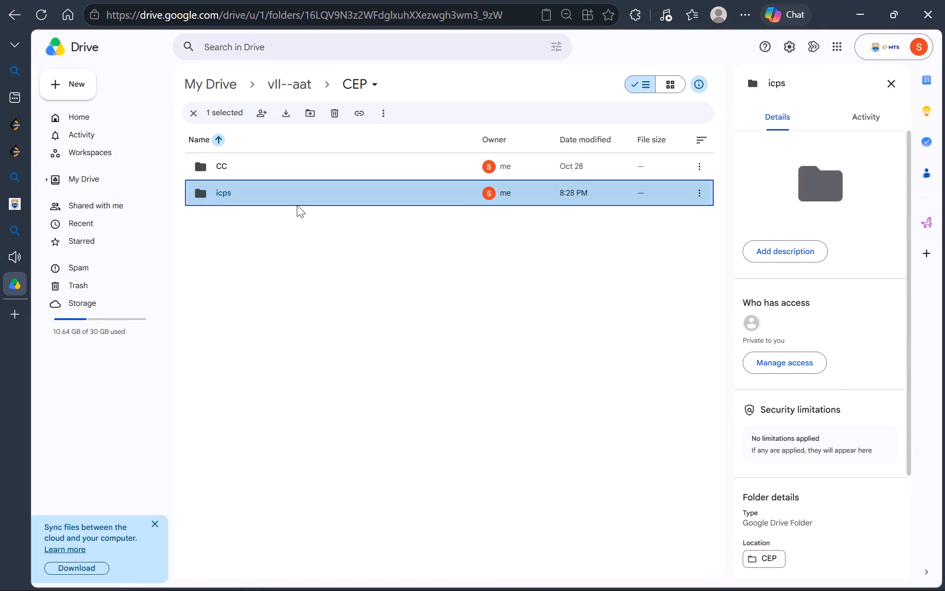
key("alt+Tab")
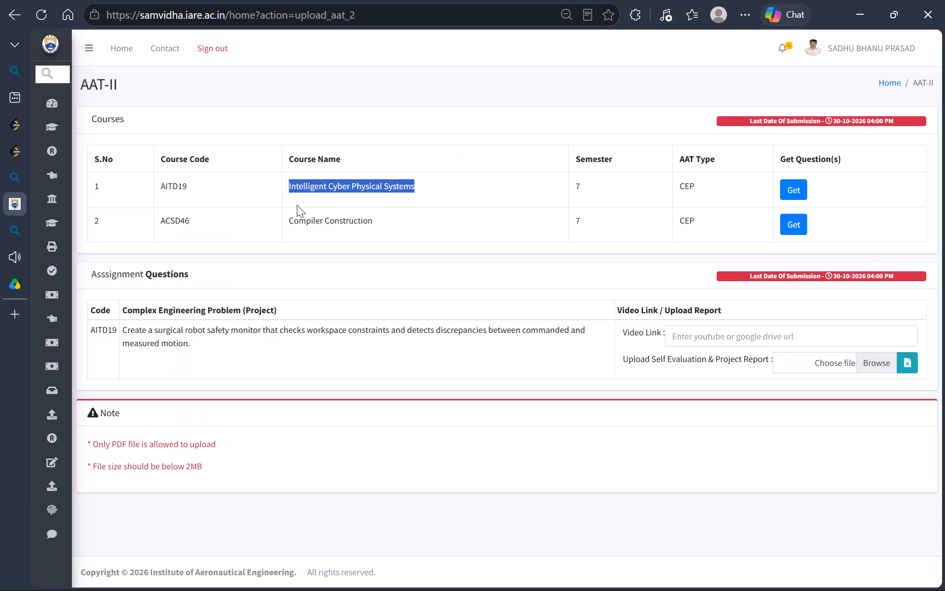
key("alt+Tab")
left_click(504, 18)
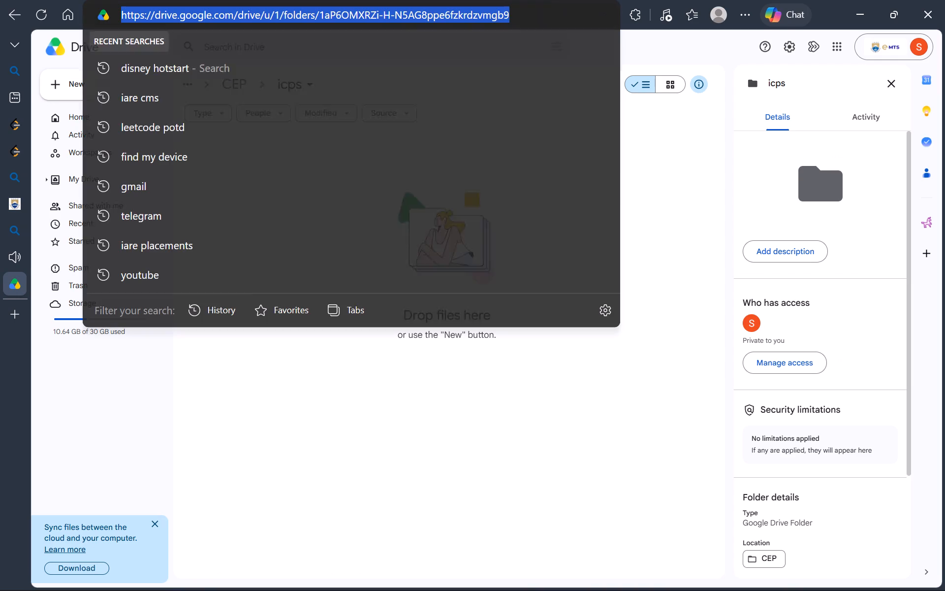
key("ctrl+c")
key("ctrl+c")
key("ctrl+c")
left_click(21, 207)
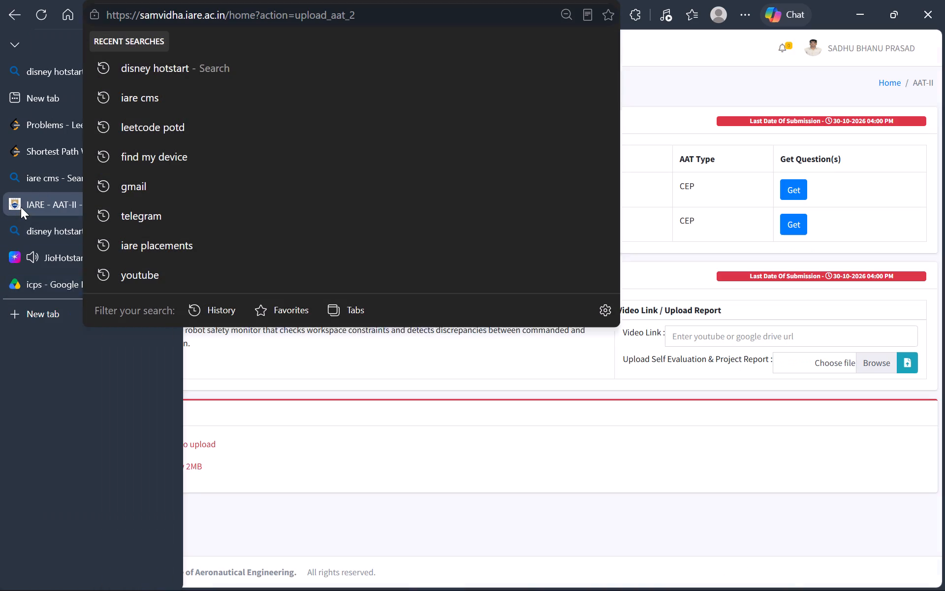
left_click(709, 332)
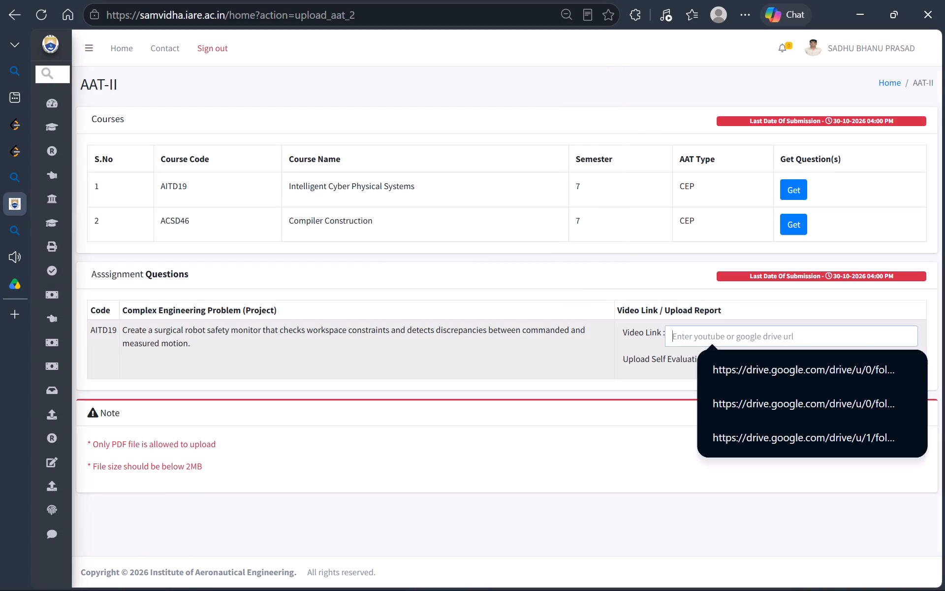
key("ctrl+v")
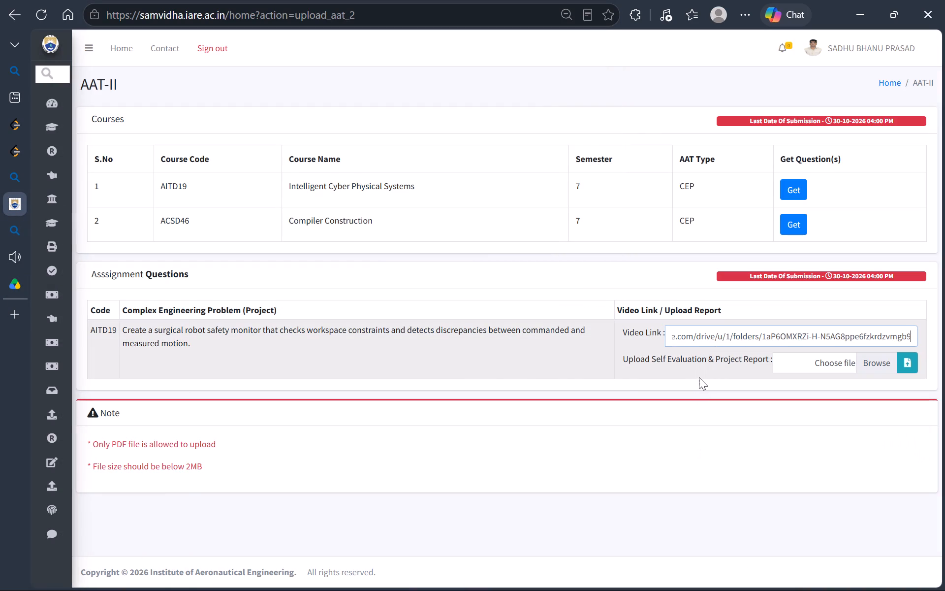
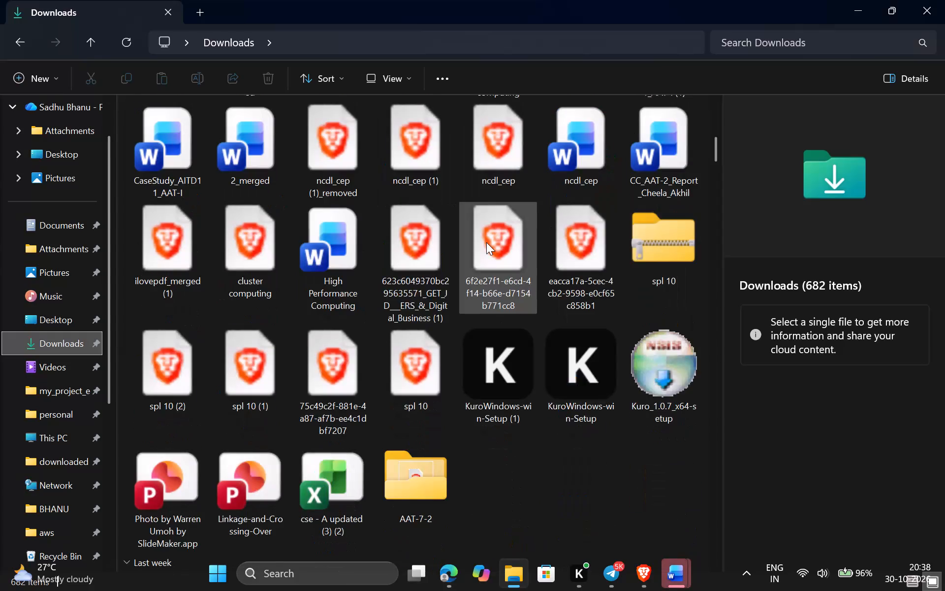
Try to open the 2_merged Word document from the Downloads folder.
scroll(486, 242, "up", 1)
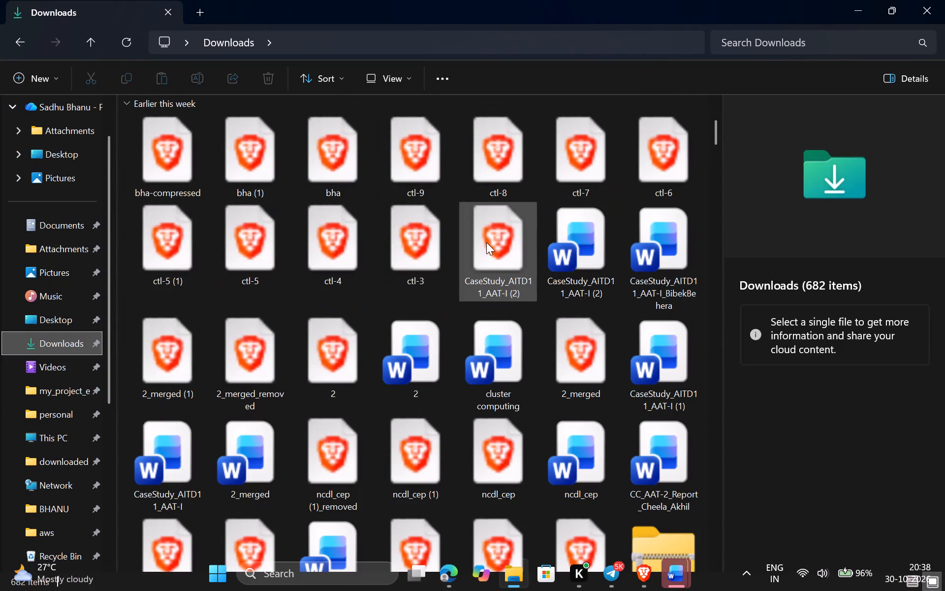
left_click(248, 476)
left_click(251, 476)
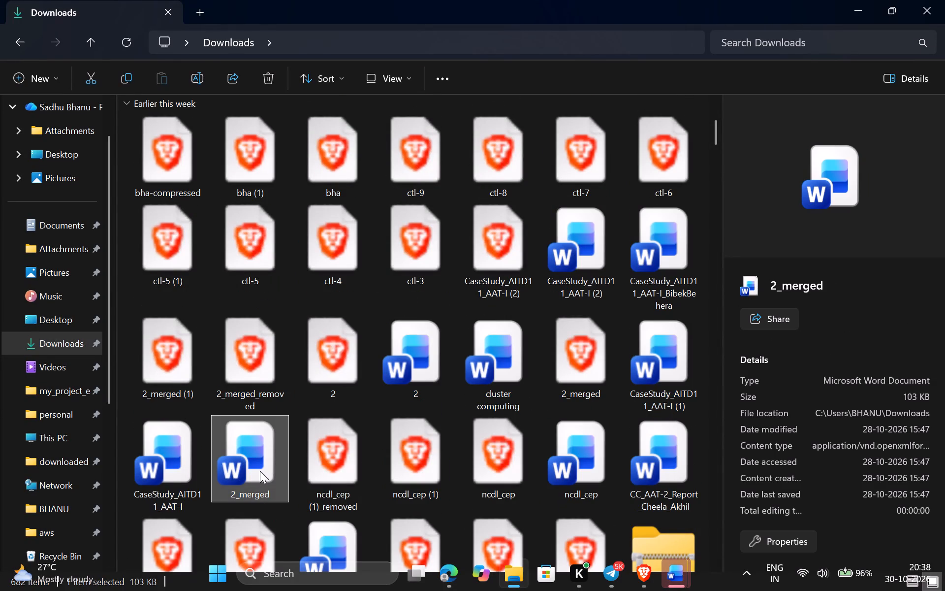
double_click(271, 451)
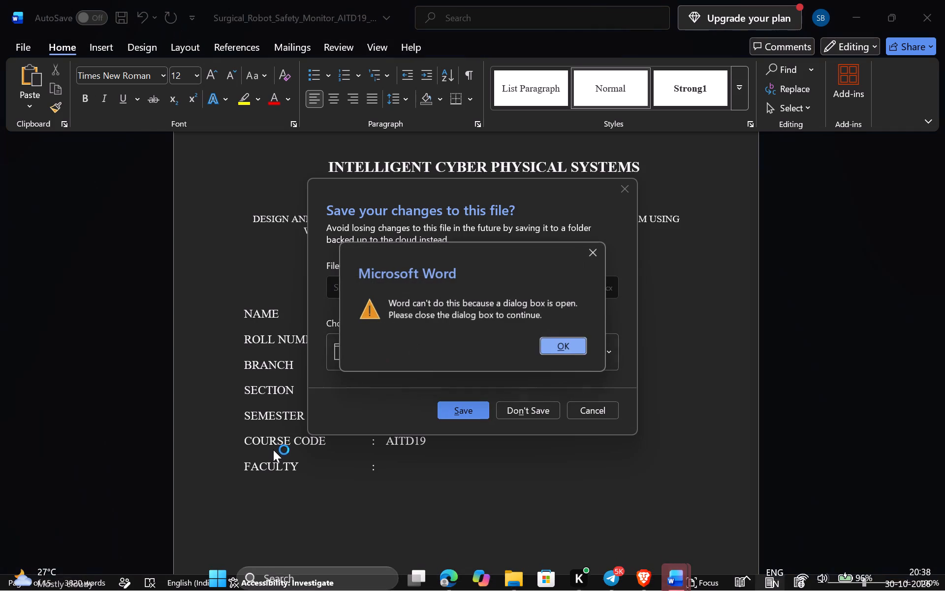
Dismiss the open Word dialogs and close the surgical robot safety report without saving its changes.
left_click(551, 345)
left_click(621, 194)
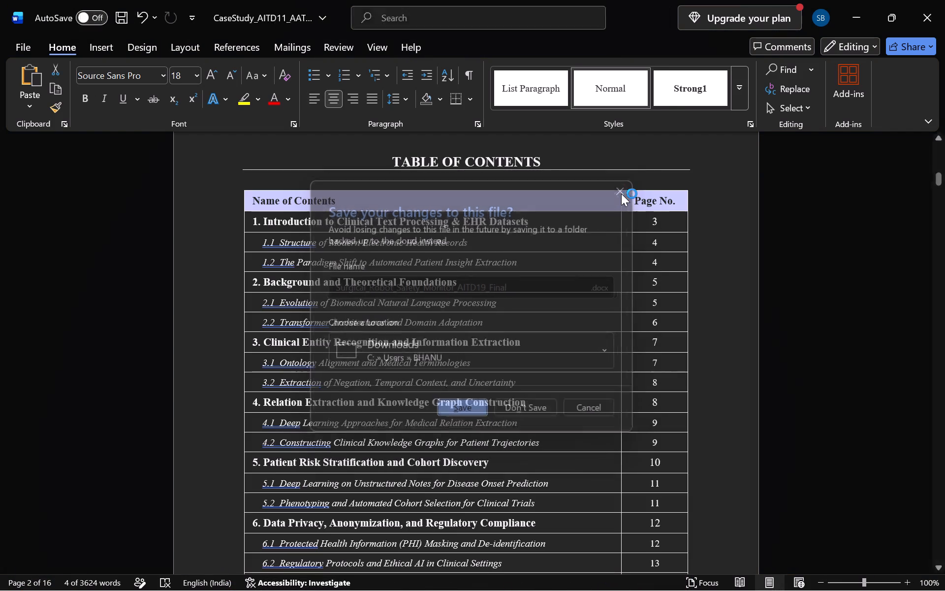
left_click(520, 408)
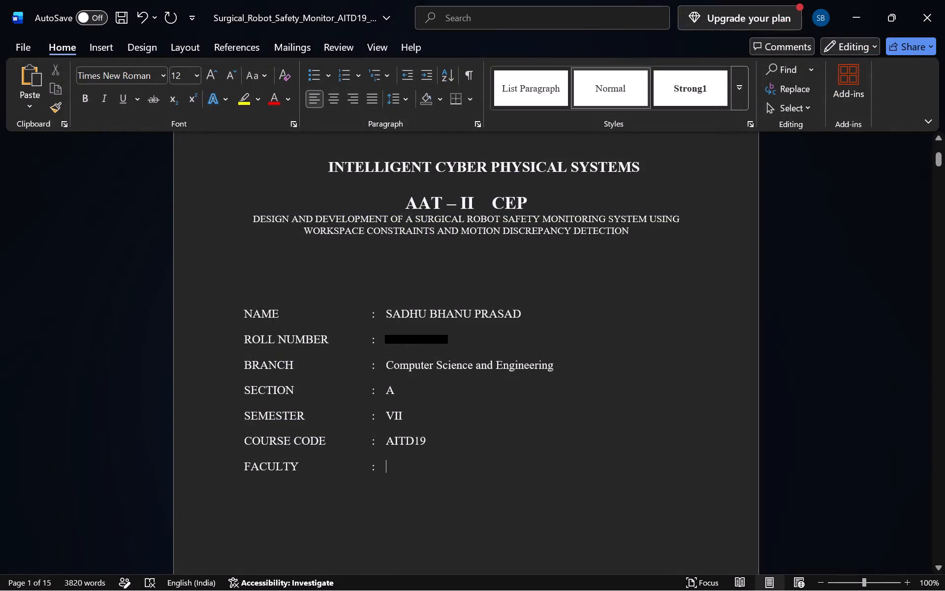
scroll(469, 386, "down", 5)
left_click(944, 0)
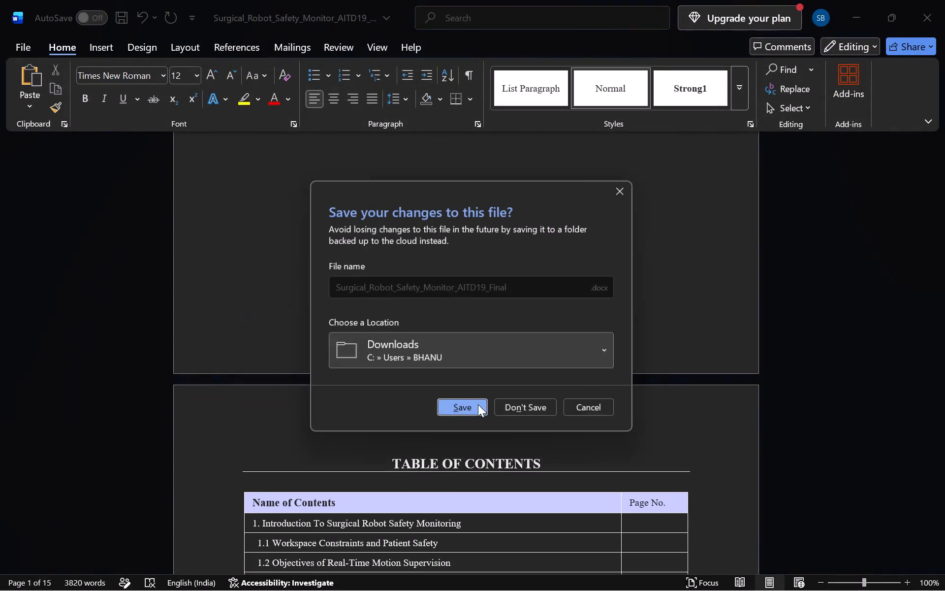
left_click(526, 414)
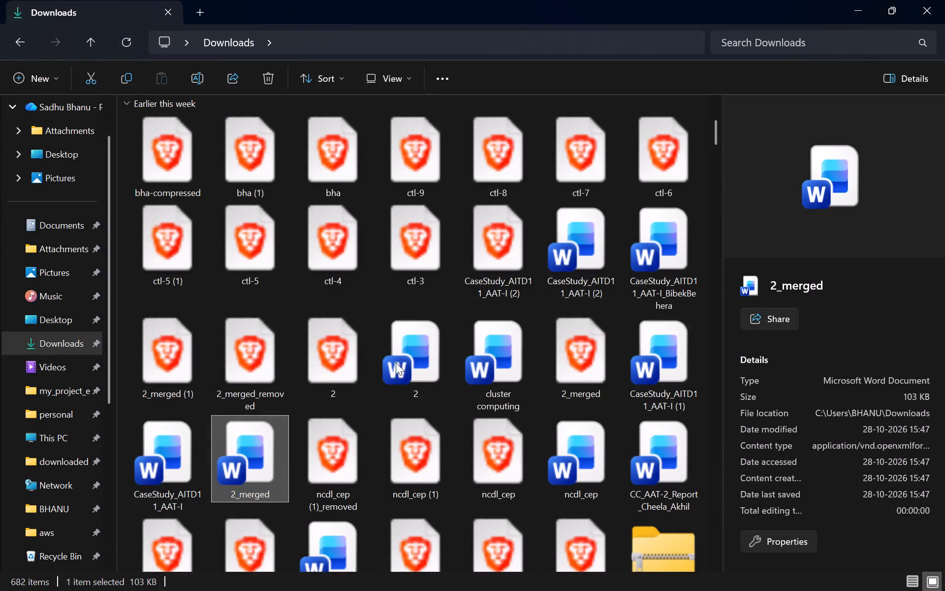
Open the 2_merged Word document from the Downloads folder and view its cover page.
double_click(244, 455)
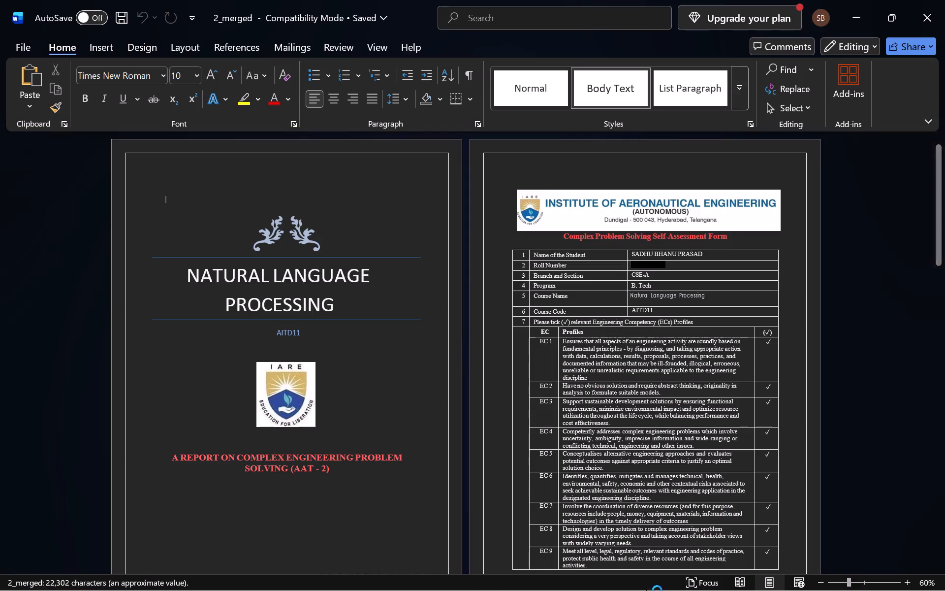
scroll(617, 300, "up", 3, "ctrl")
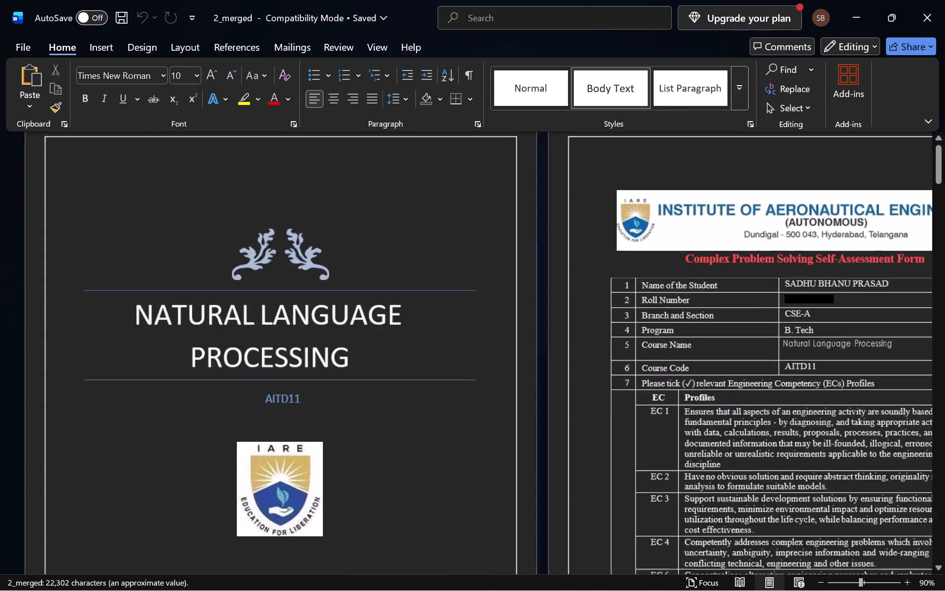
scroll(564, 311, "up", 2, "ctrl")
Switch to the Edge window with the IARE student portal and open its AAT-II upload page.
key("alt+Tab")
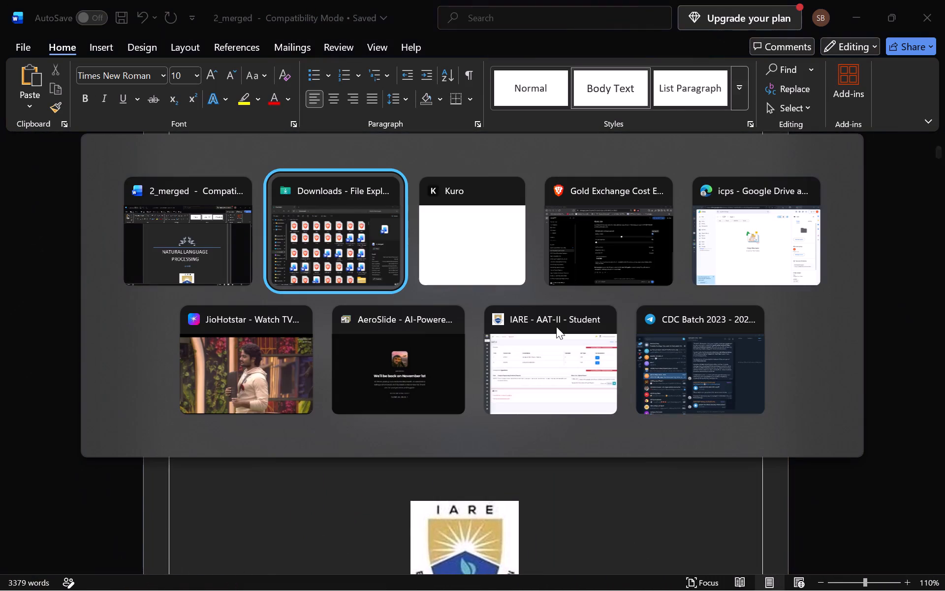
key("alt+Tab")
key("alt+Tab")
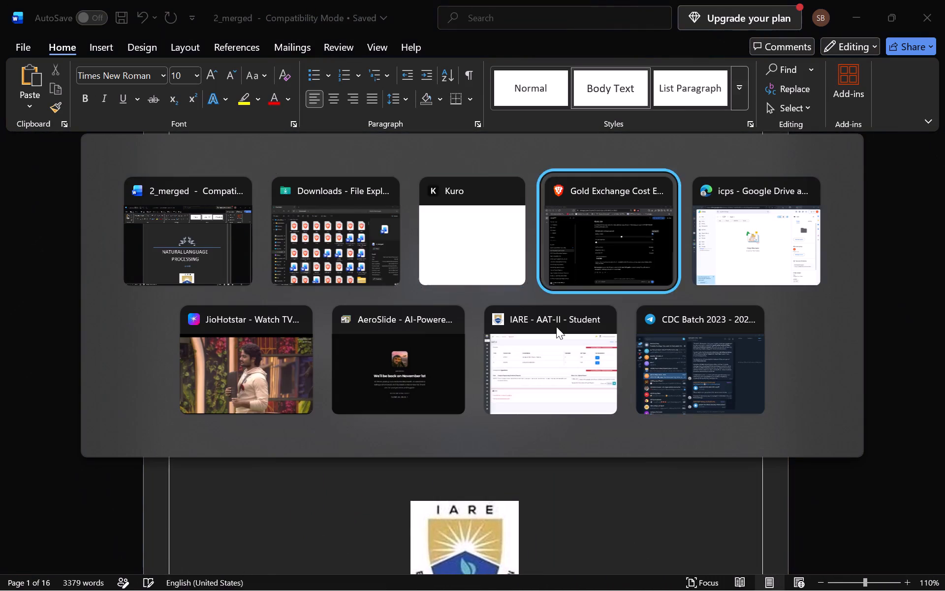
key("alt+Tab")
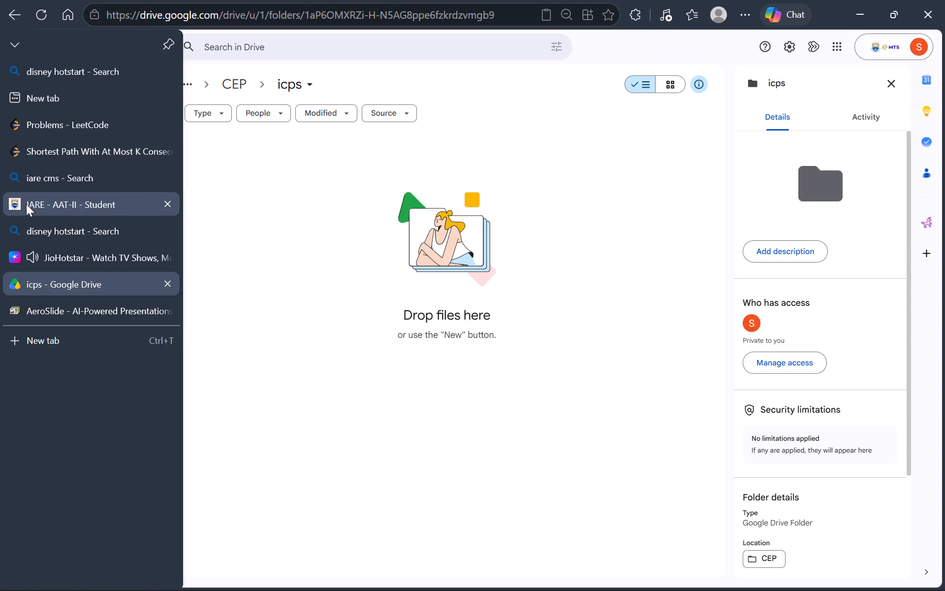
left_click(26, 204)
left_click(410, 273)
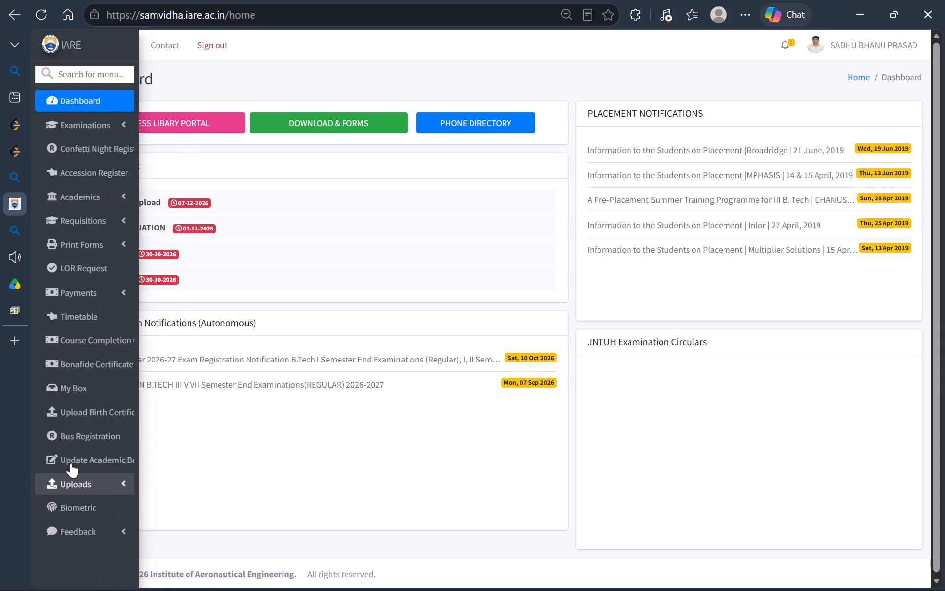
left_click(94, 483)
scroll(94, 483, "down", 2)
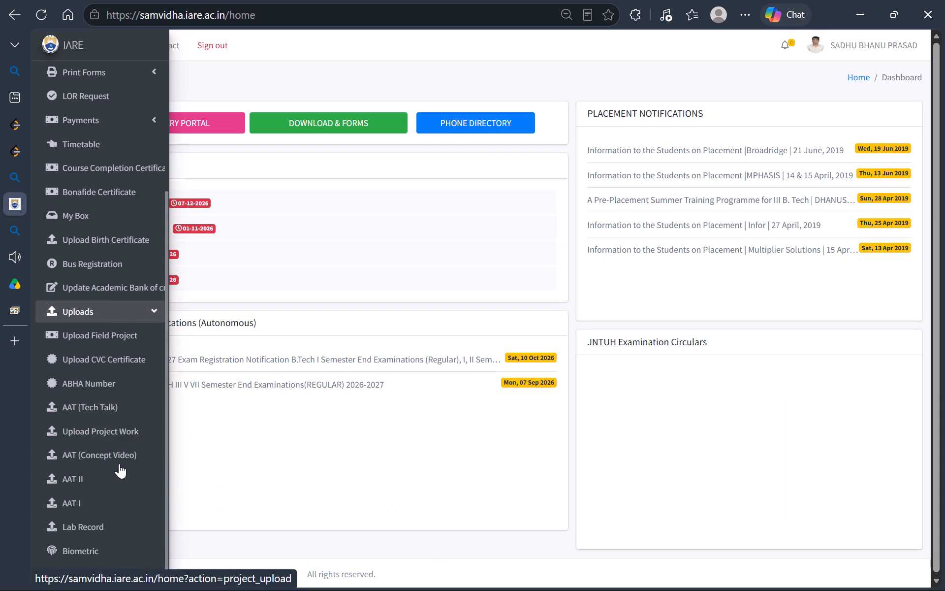
left_click(96, 484)
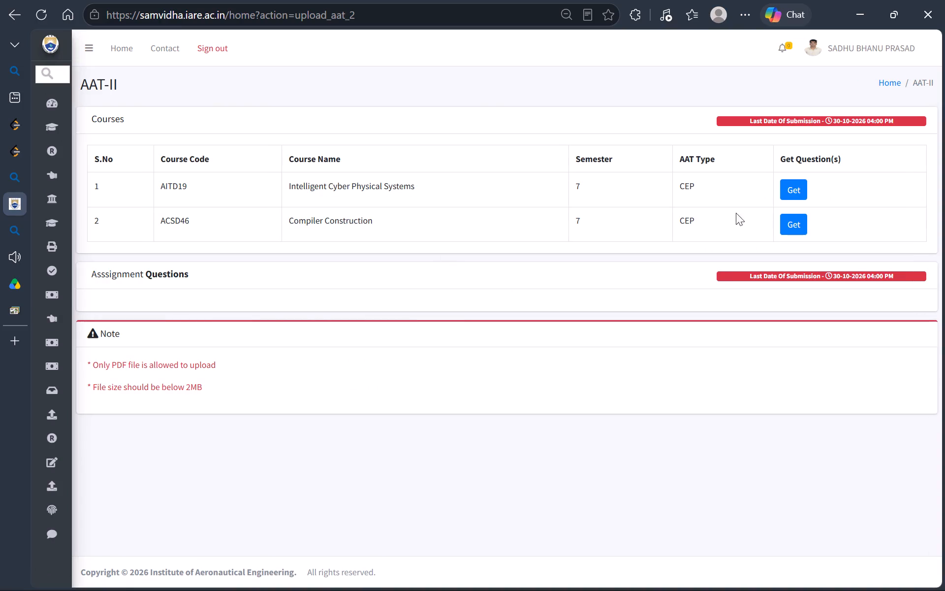
Get the ACSD46 Compiler Construction question, look through its uploaded project report PDF, and return to the AAT-II page.
left_click(792, 218)
left_click(482, 370)
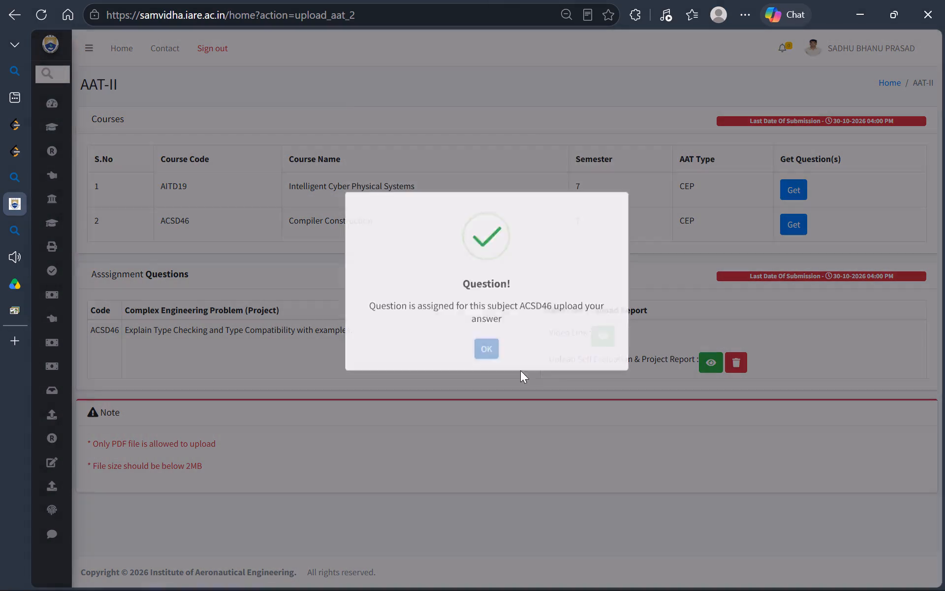
left_click(713, 364)
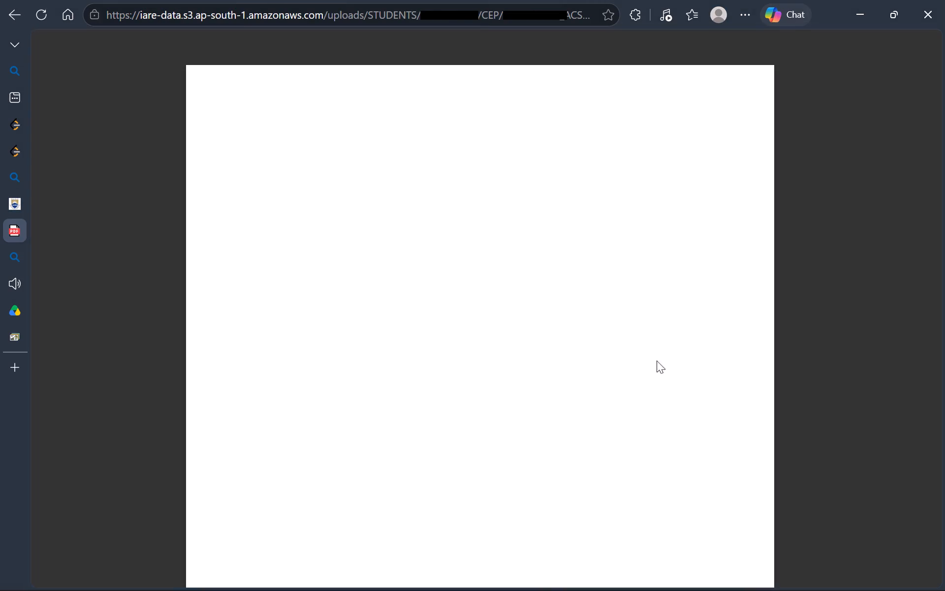
scroll(580, 345, "down", 3)
scroll(580, 345, "down", 3, "ctrl")
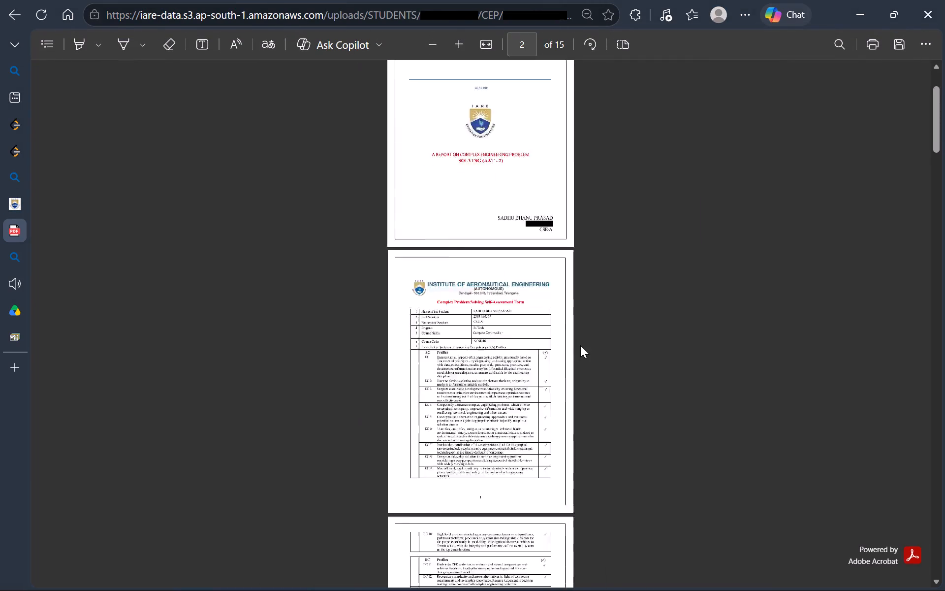
scroll(580, 345, "down", 6, "ctrl")
scroll(580, 345, "down", 2)
left_click(4, 201)
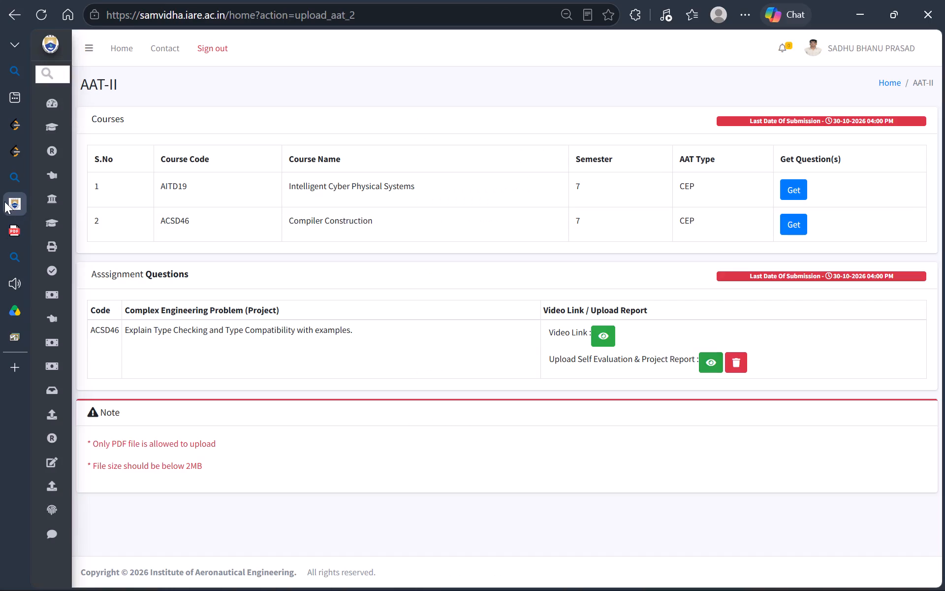
Copy the course name Intelligent Cyber Physical Systems from the AITD19 row of the courses table.
left_click_drag(444, 198, 285, 189)
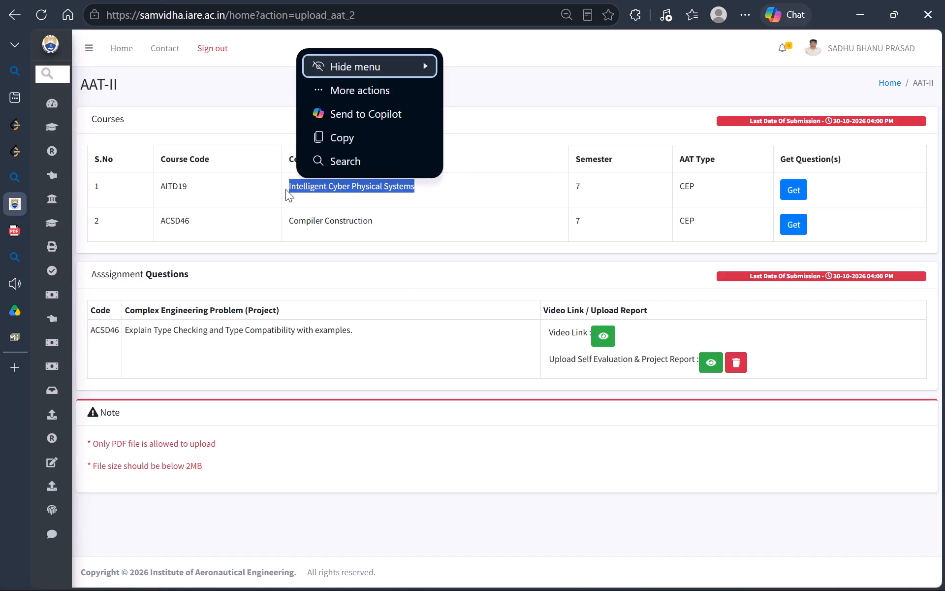
key("ctrl+c")
key("ctrl+c")
Return to the 2_merged document, look over its cover page and self-assessment form, and close it.
key("alt+Tab")
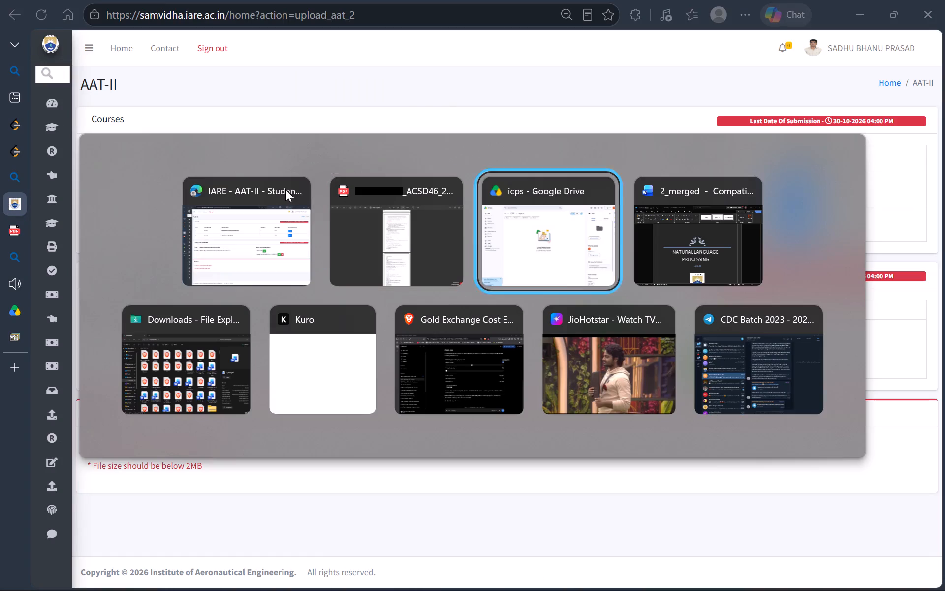
key("alt+Tab")
key("alt+Tab")
scroll(446, 266, "down", 4)
scroll(446, 266, "up", 1)
scroll(446, 266, "down", 2)
scroll(446, 266, "up", 1)
scroll(446, 266, "down", 3)
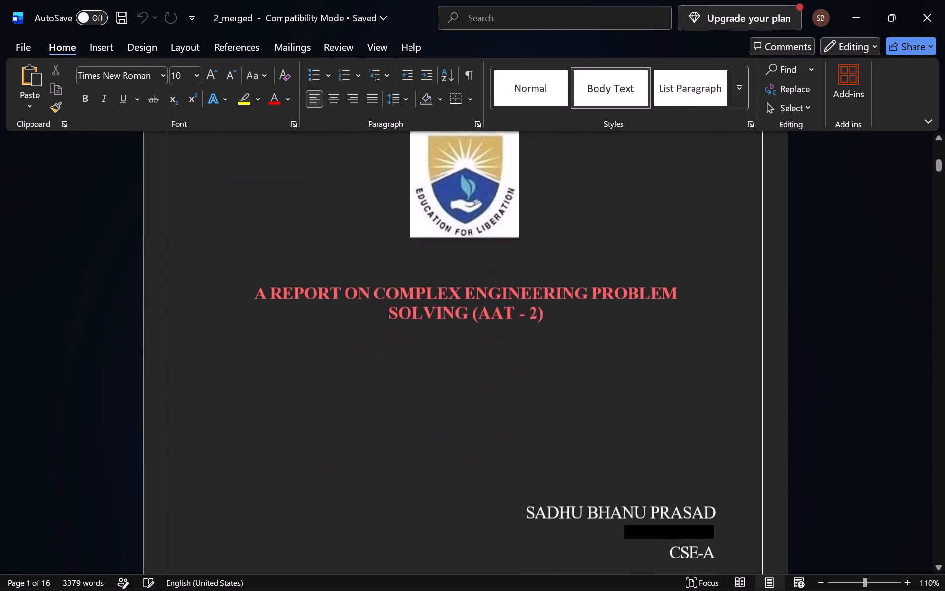
scroll(446, 266, "down", 5)
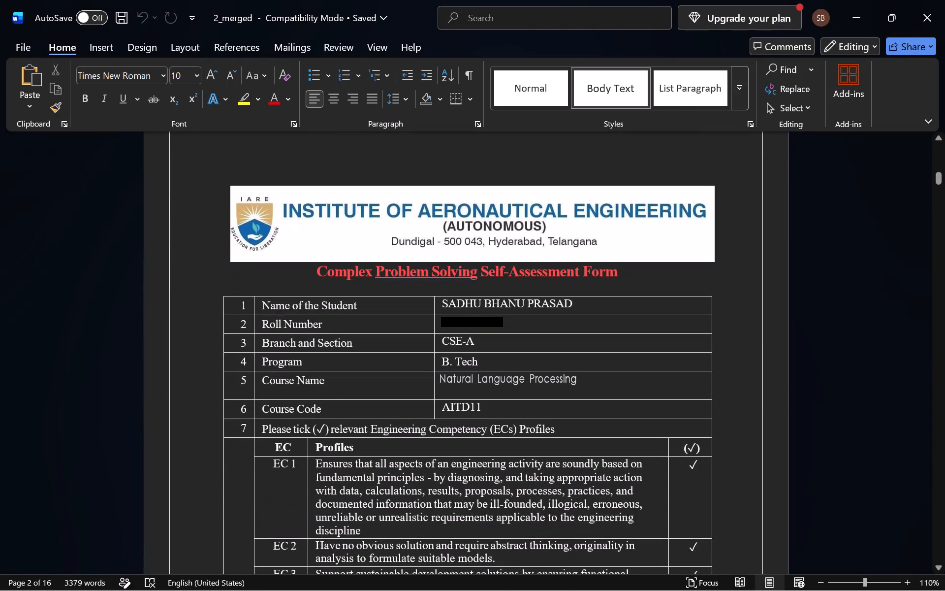
scroll(447, 259, "down", 2)
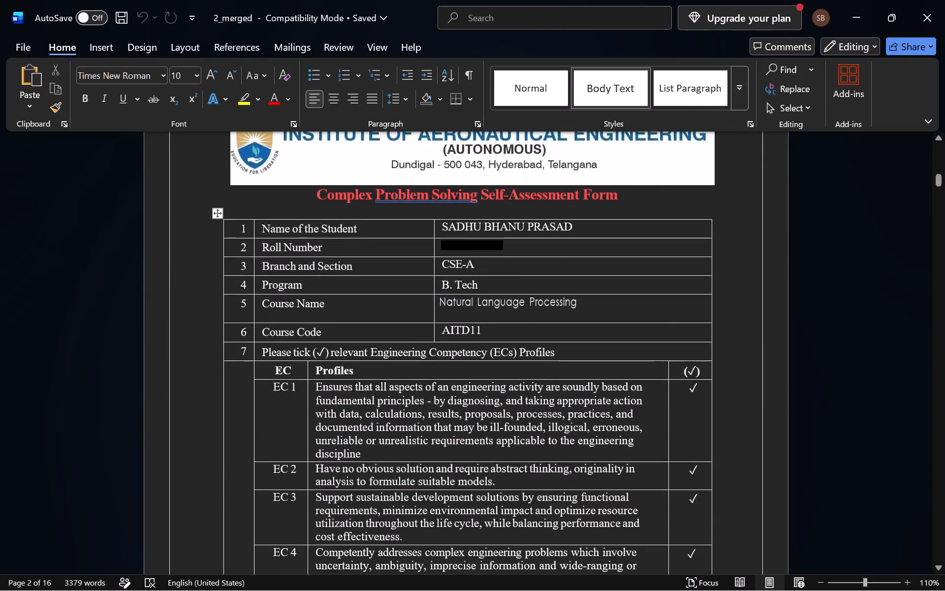
left_click(944, 0)
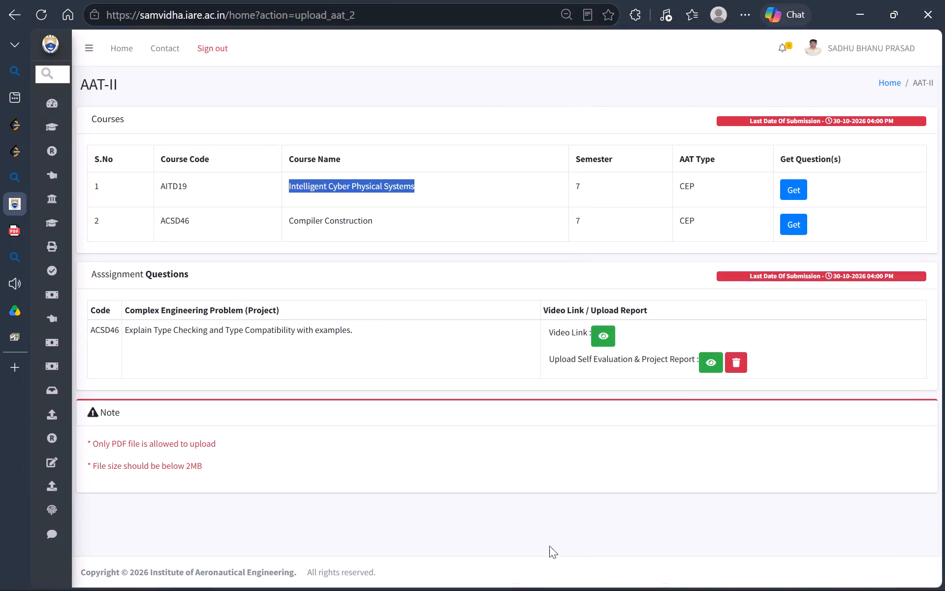
Reopen the 2_merged Word document from the Downloads folder.
left_click(552, 568)
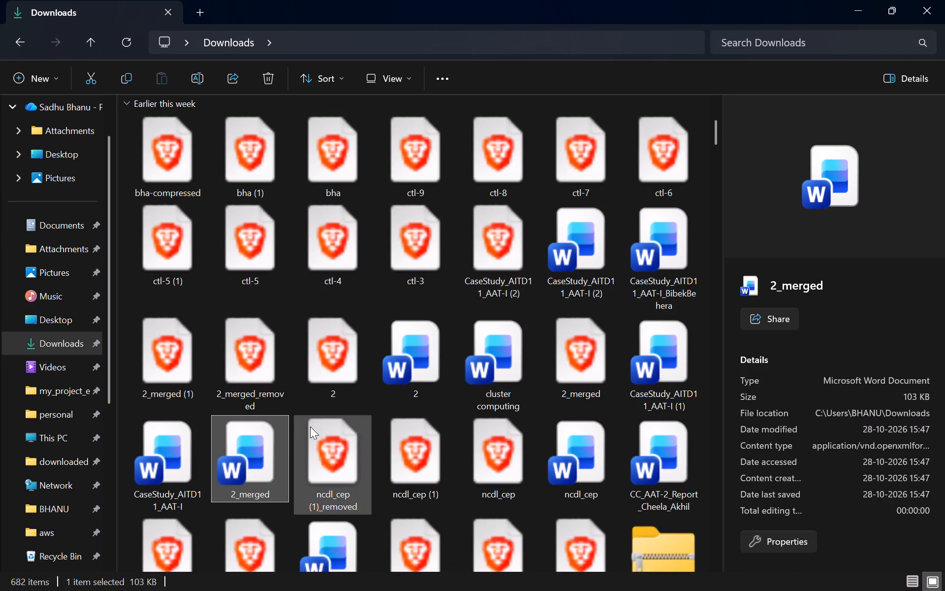
double_click(249, 440)
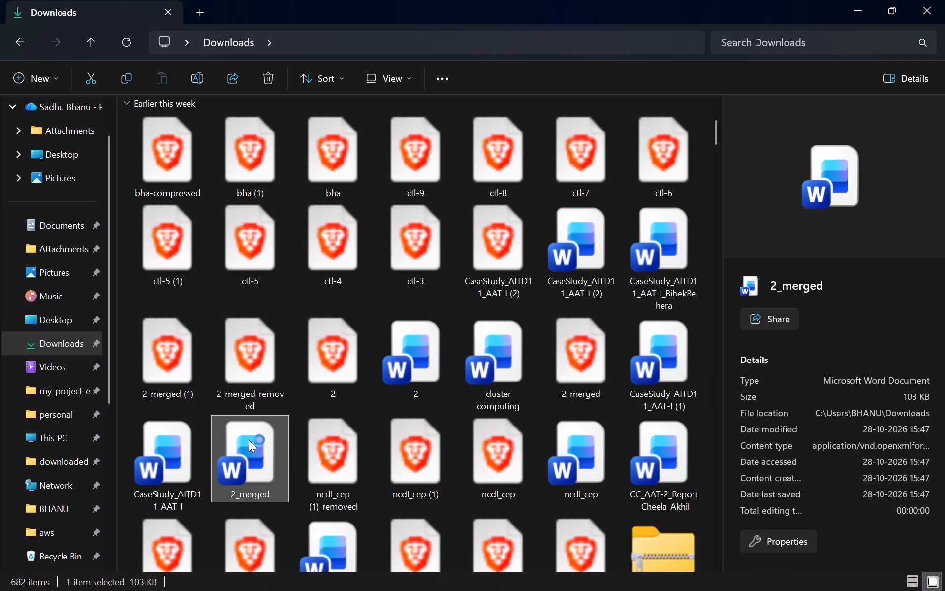
Examine the 2_merged report's cover page, self-assessment form, signature area, and its objectives and prerequisites sections.
scroll(506, 369, "down", 1)
scroll(506, 369, "up", 1)
scroll(506, 369, "down", 10)
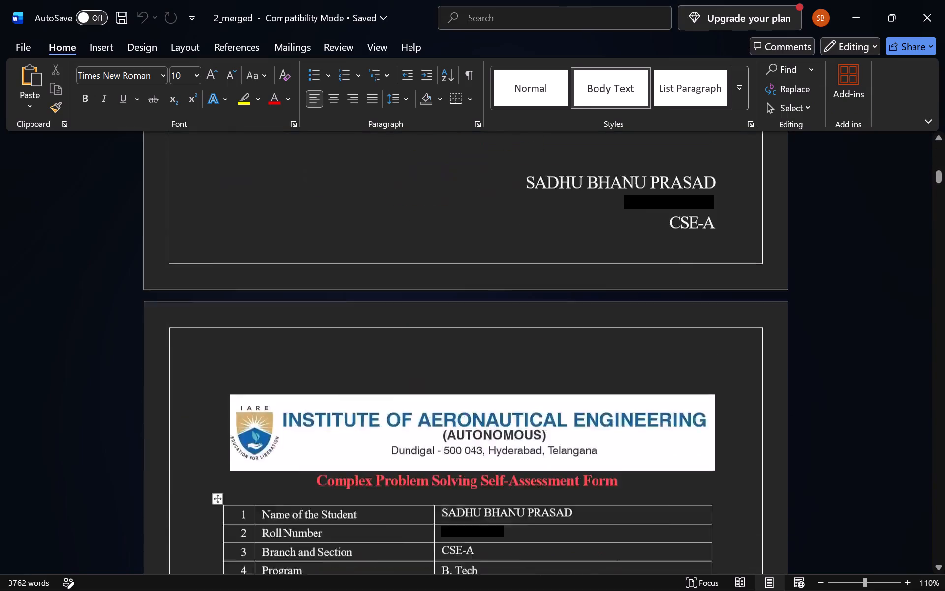
scroll(506, 369, "down", 4)
scroll(506, 369, "up", 1)
scroll(506, 369, "down", 1)
scroll(506, 369, "up", 1)
scroll(506, 369, "down", 4)
scroll(506, 369, "down", 6, "shift")
scroll(506, 369, "down", 2)
scroll(506, 369, "up", 1)
scroll(506, 369, "down", 3)
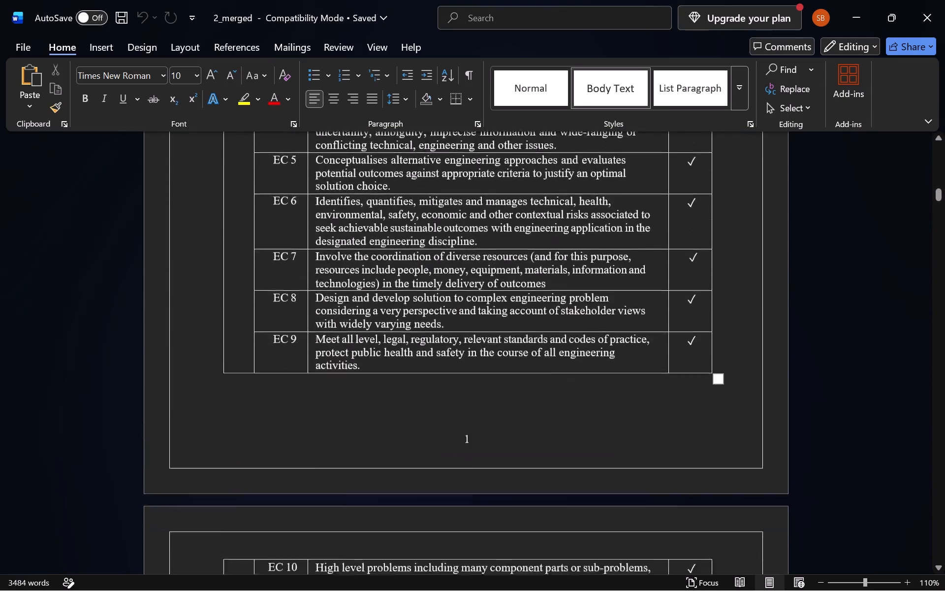
scroll(506, 369, "down", 6)
left_click_drag(938, 209, 940, 217)
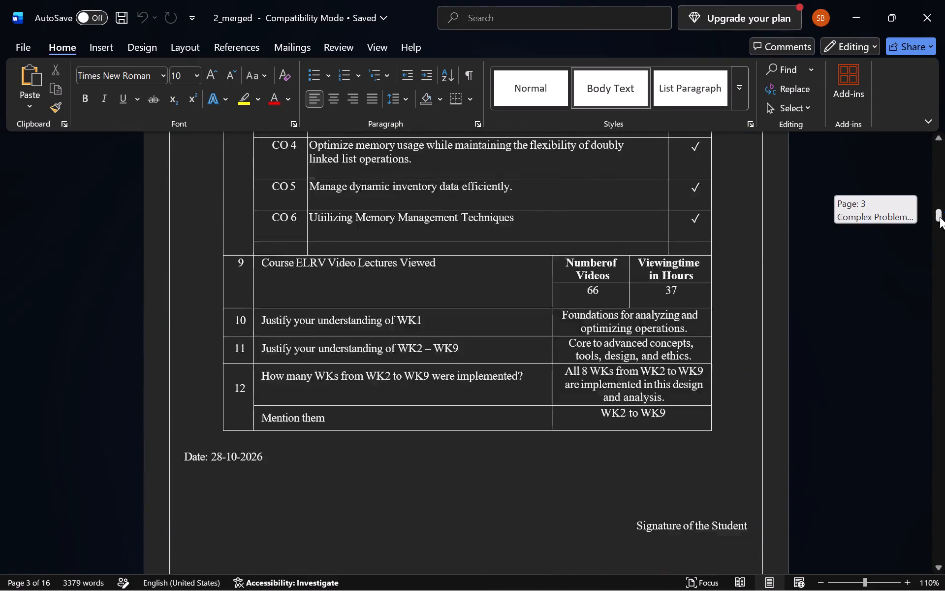
left_click_drag(940, 217, 944, 289)
scroll(482, 317, "up", 11)
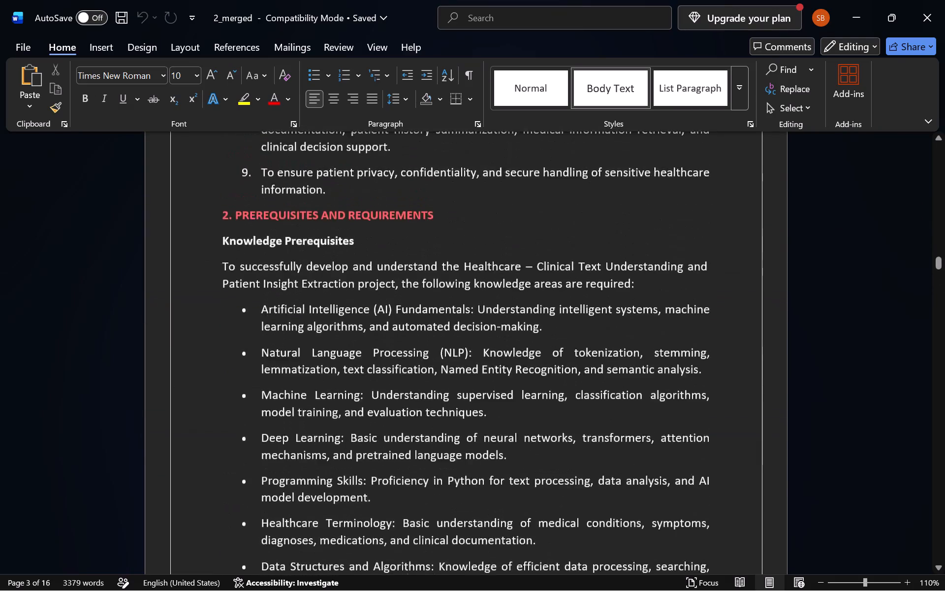
scroll(482, 317, "up", 9)
scroll(482, 317, "down", 1)
scroll(482, 317, "up", 13)
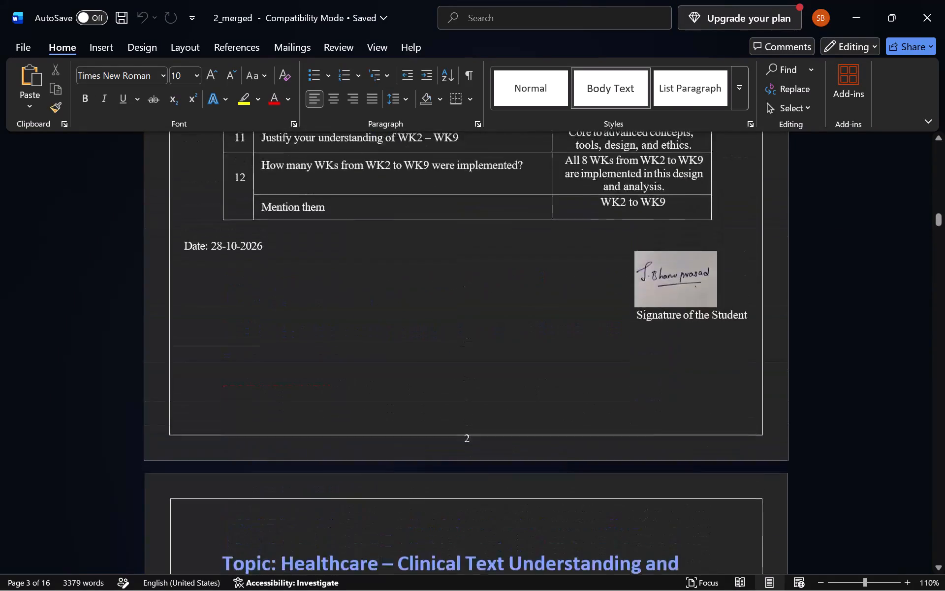
Replace the cover title Natural Language Processing with the copied course name Intelligent Cyber Physical Systems.
scroll(482, 311, "up", 20)
scroll(482, 311, "up", 11)
left_click_drag(569, 380, 278, 334)
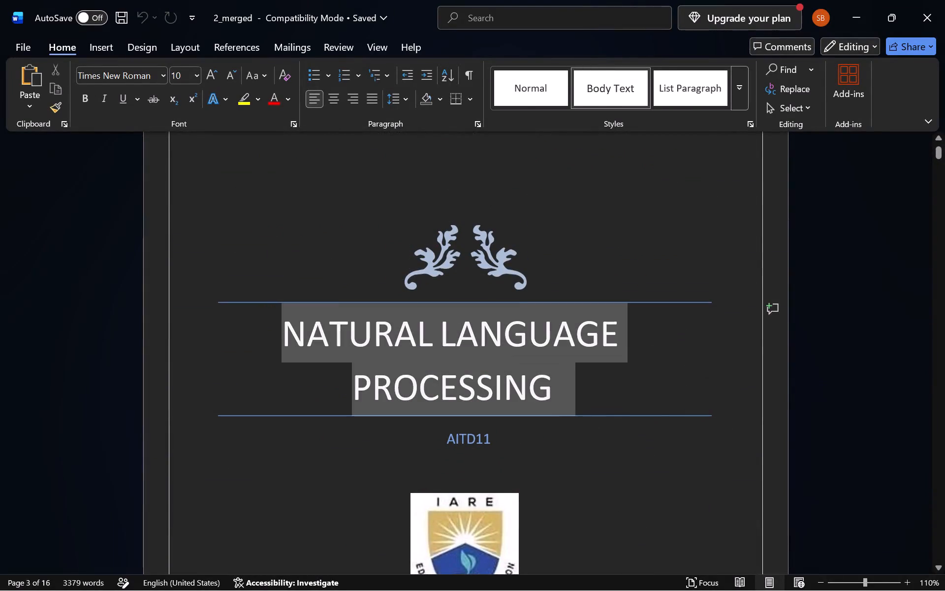
left_click_drag(278, 334, 277, 333)
key("ctrl+v")
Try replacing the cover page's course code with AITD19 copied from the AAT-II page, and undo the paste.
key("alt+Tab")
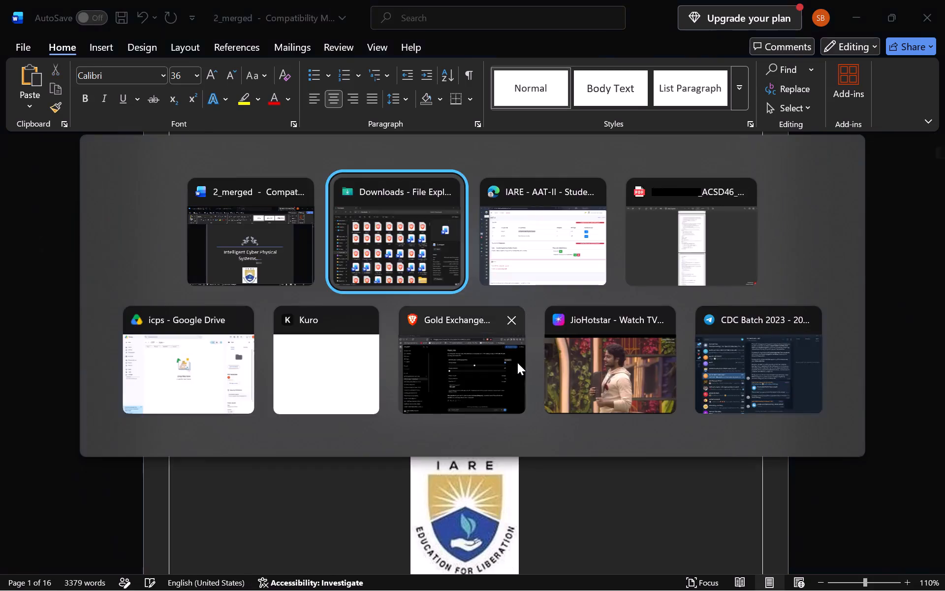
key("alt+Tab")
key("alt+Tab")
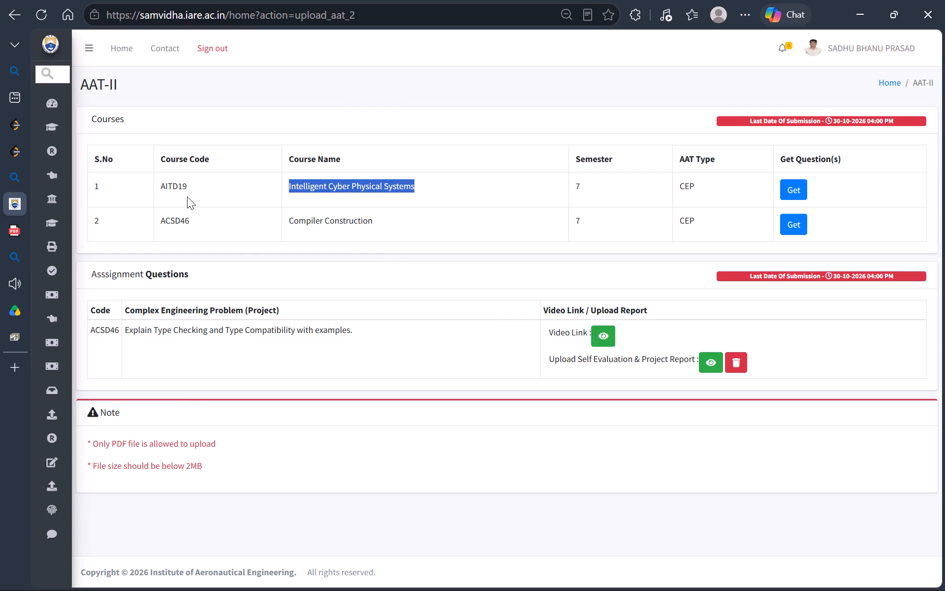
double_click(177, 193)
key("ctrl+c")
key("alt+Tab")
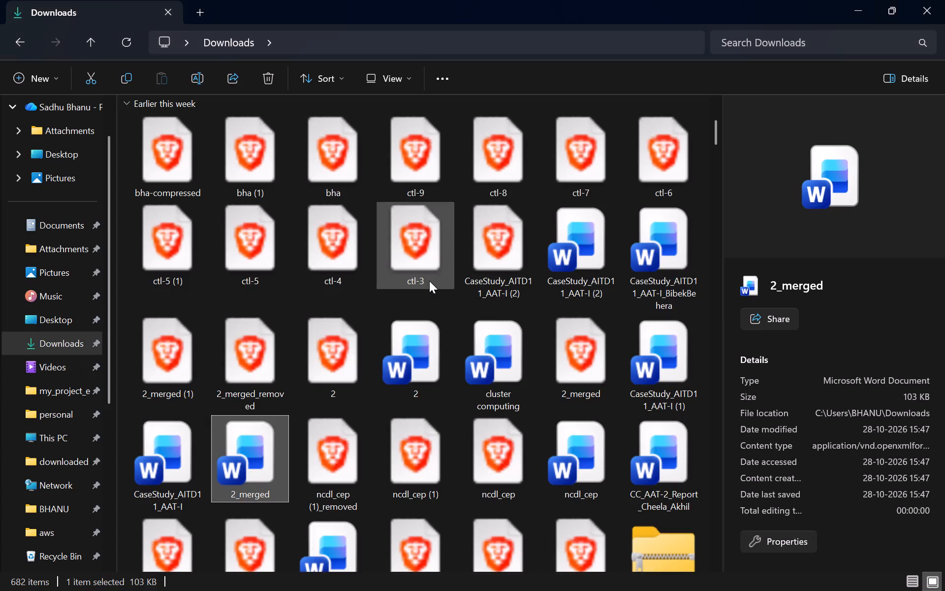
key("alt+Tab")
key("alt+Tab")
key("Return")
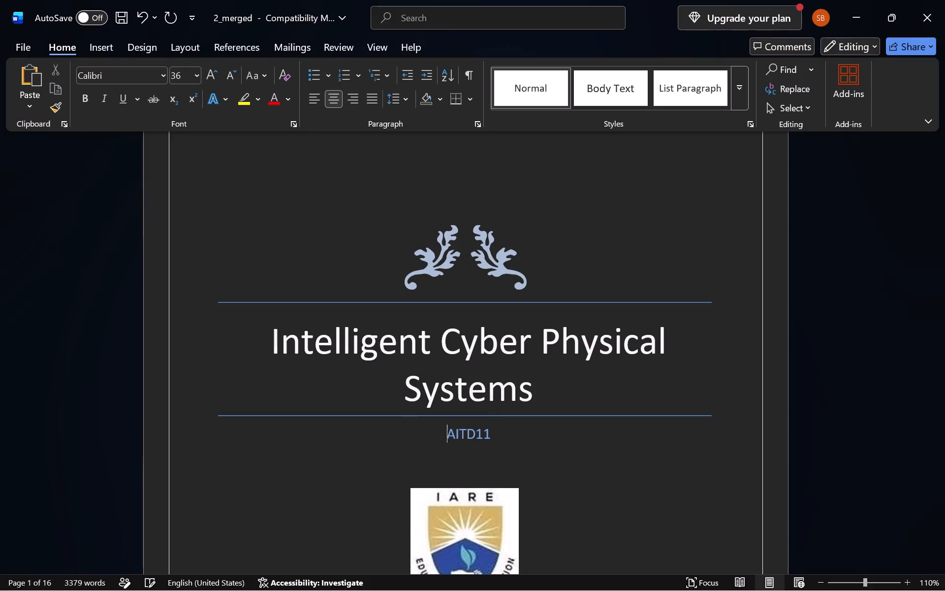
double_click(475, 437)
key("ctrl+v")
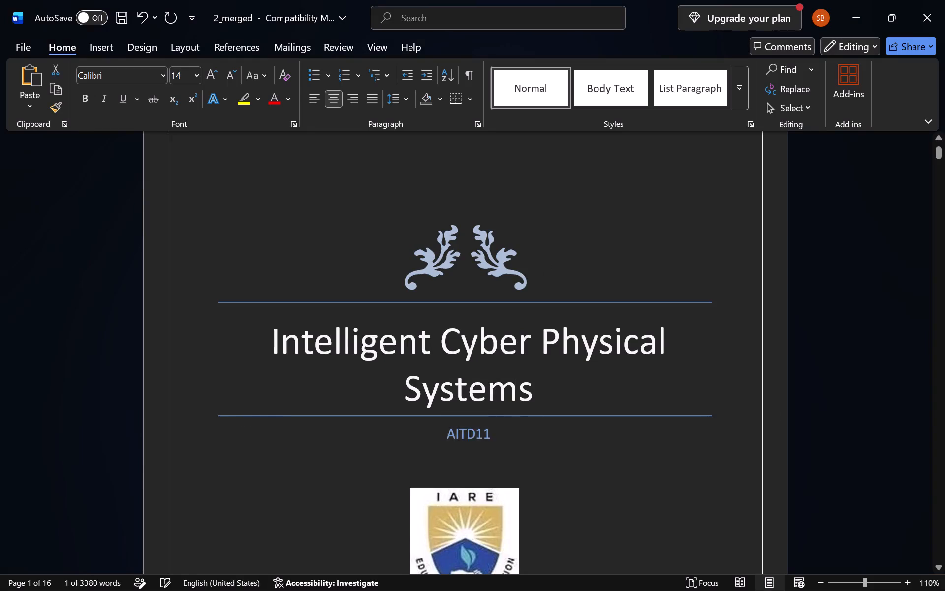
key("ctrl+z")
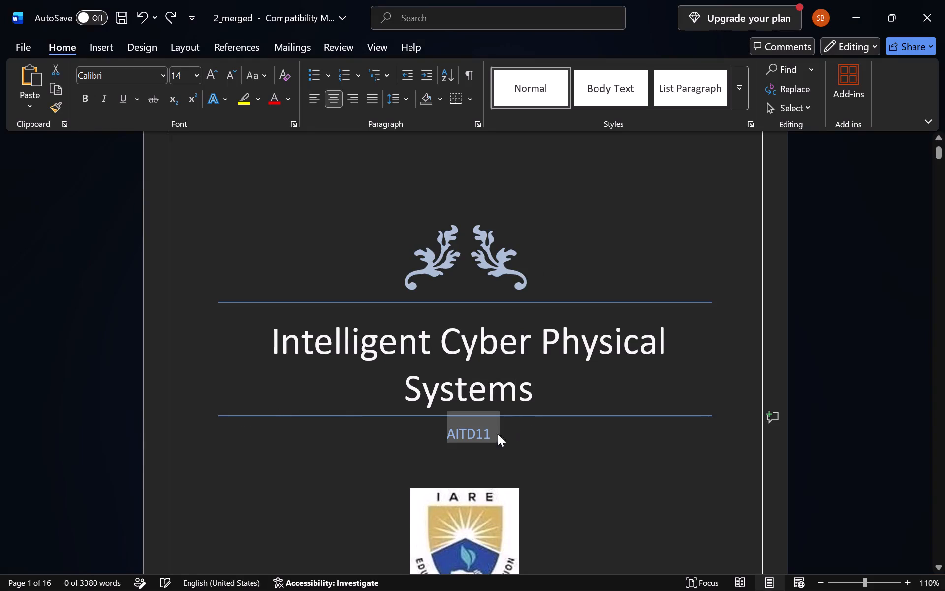
Change the course code under the cover title to AITD19, checking it against the AAT-II page.
left_click(487, 436)
left_click(497, 433)
key("BackSpace")
key("BackSpace")
key("BackSpace")
key("BackSpace")
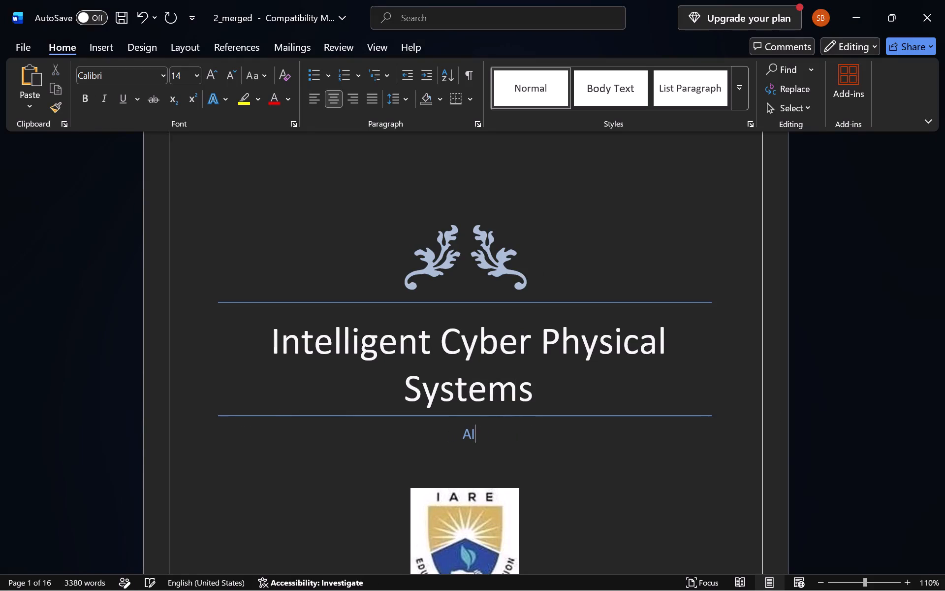
key("alt+Tab")
key("alt+Tab")
key("alt+Tab")
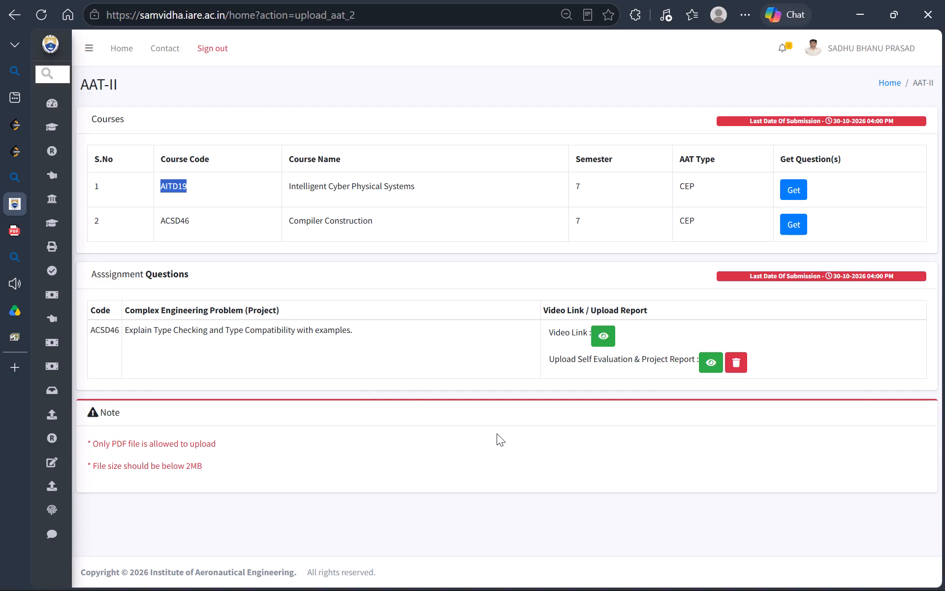
key("alt+Tab")
key("alt+Tab")
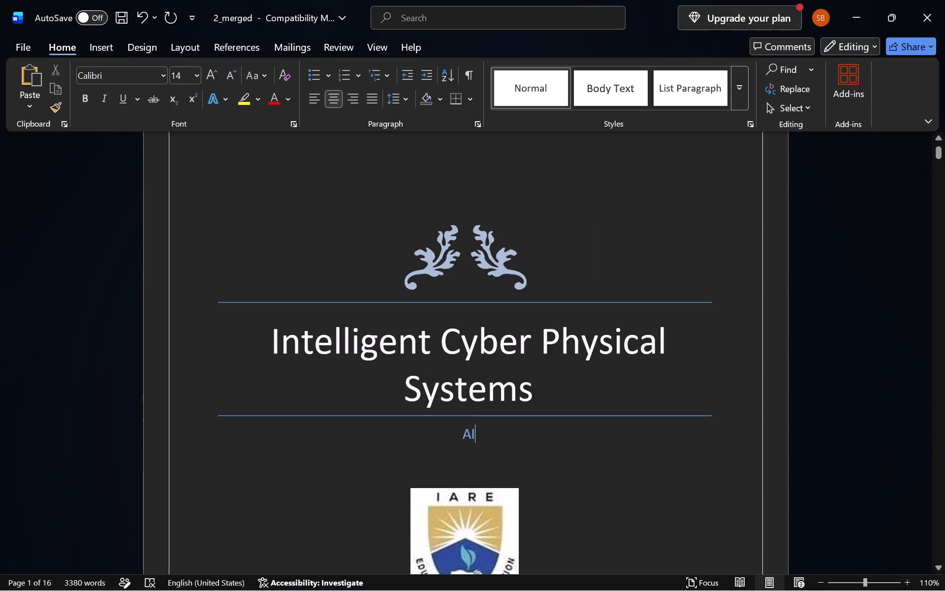
key("shift+t")
key("alt+Tab")
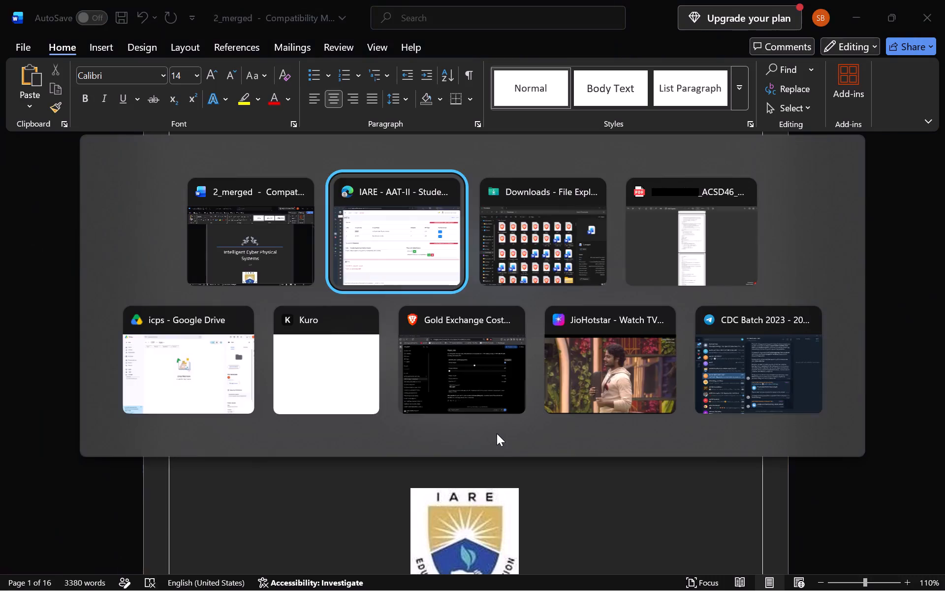
key("alt+Tab")
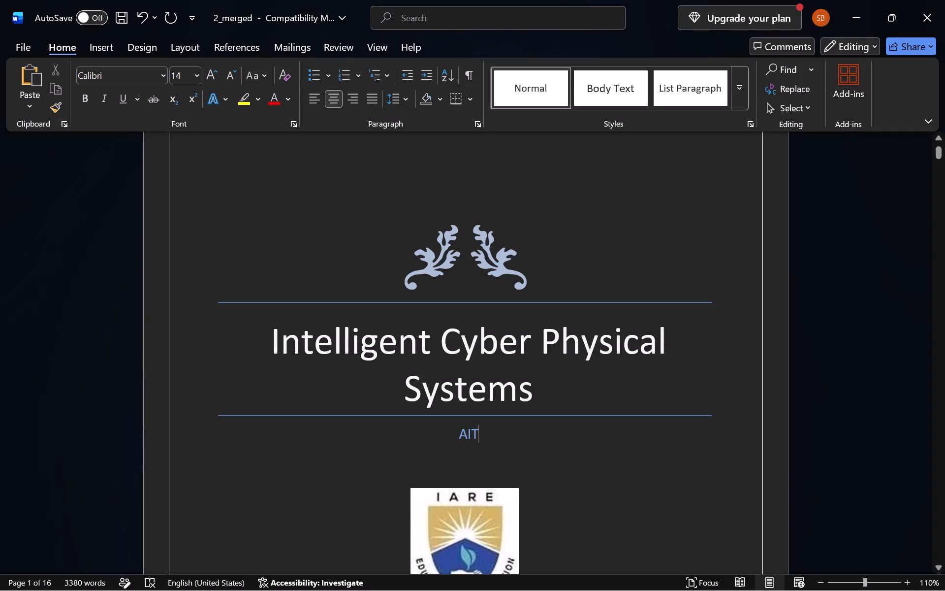
type("D19")
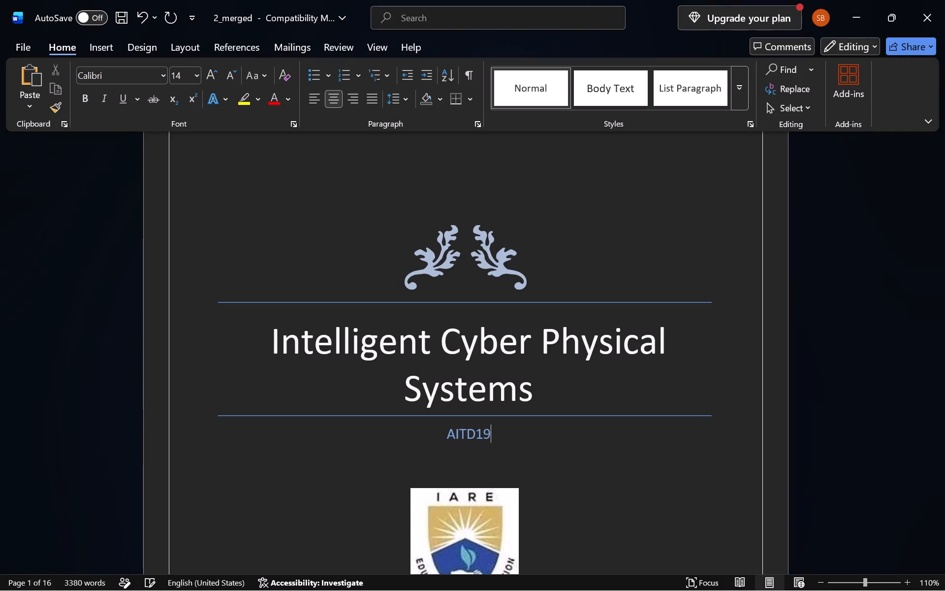
Clear the text Natural Language Processing from the Course Name row of the self-assessment form.
scroll(497, 433, "down", 5)
key("alt+Tab")
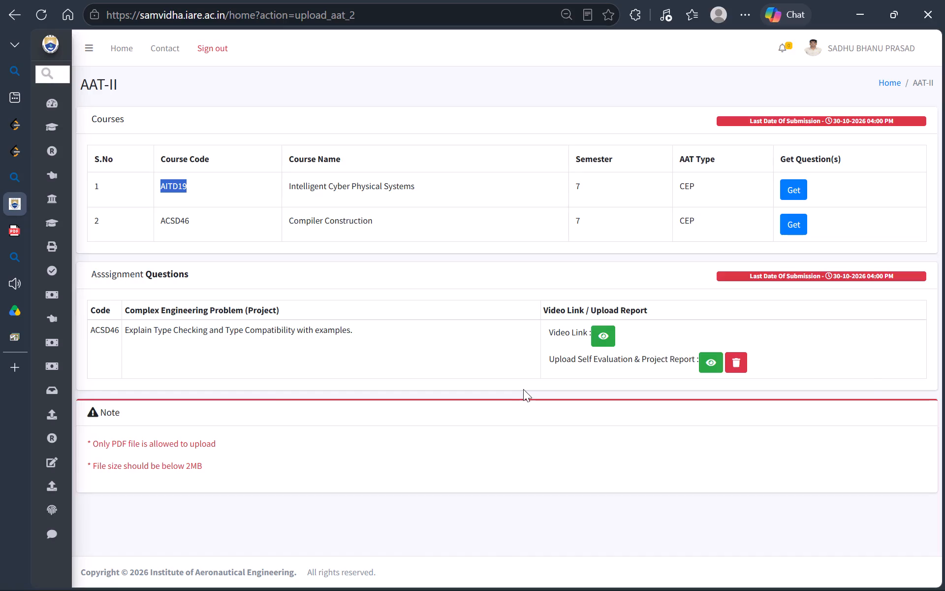
key("alt+Tab")
scroll(522, 387, "down", 6)
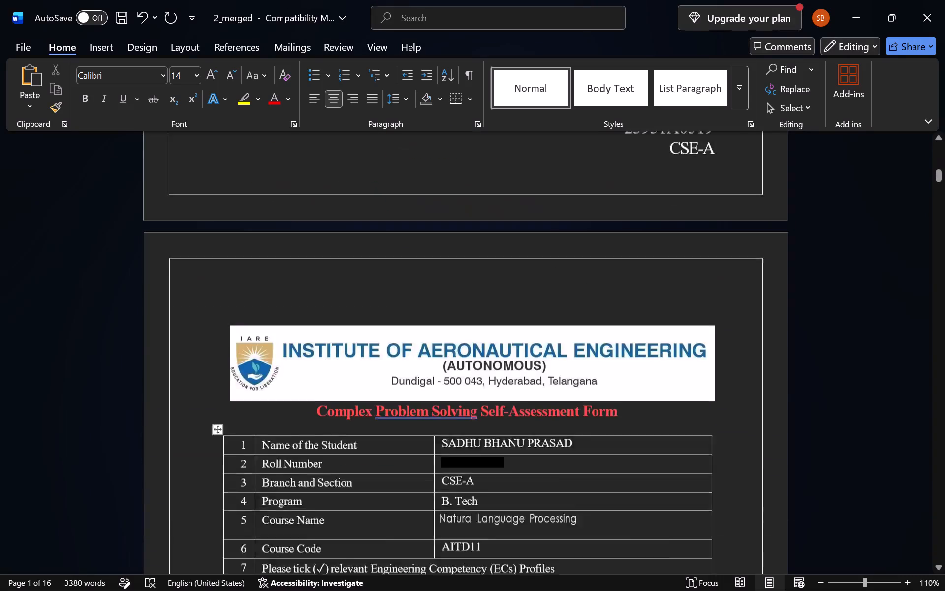
scroll(521, 384, "up", 5)
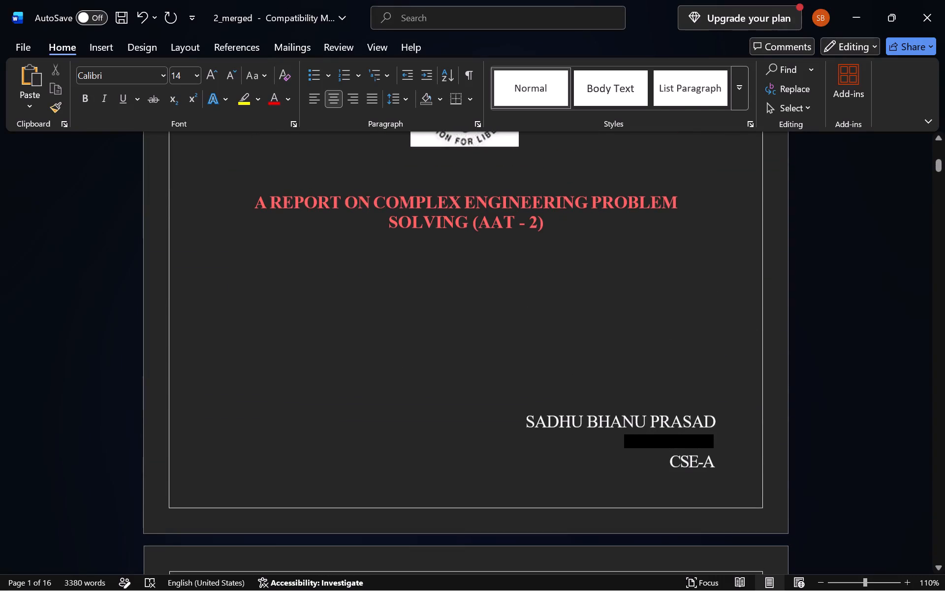
scroll(521, 384, "down", 7)
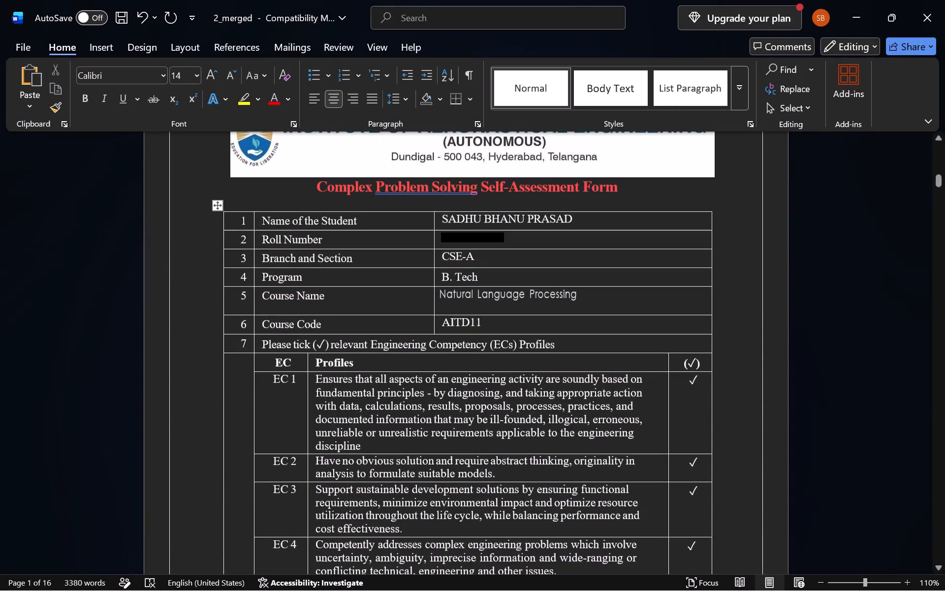
left_click_drag(576, 299, 456, 294)
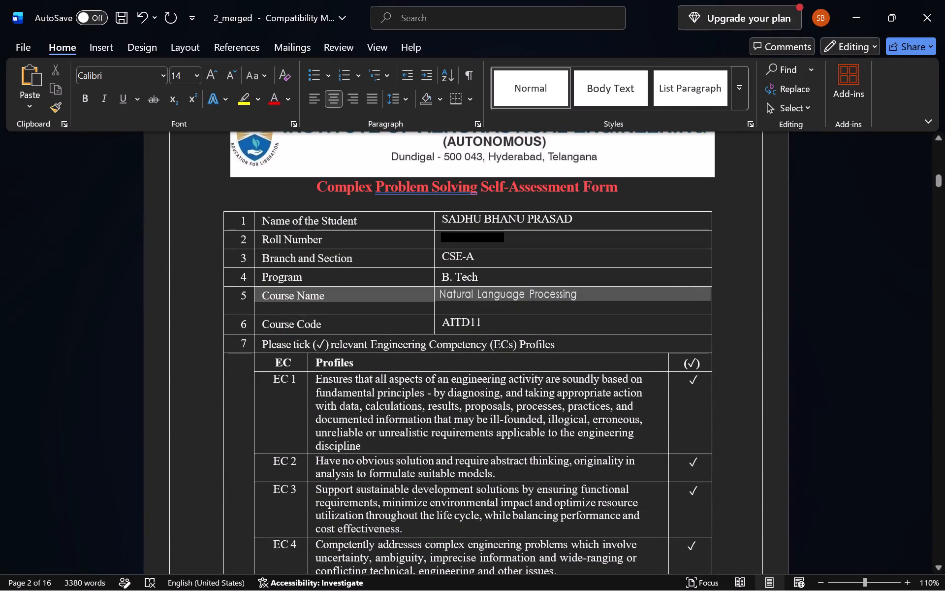
left_click_drag(456, 294, 439, 295)
key("BackSpace")
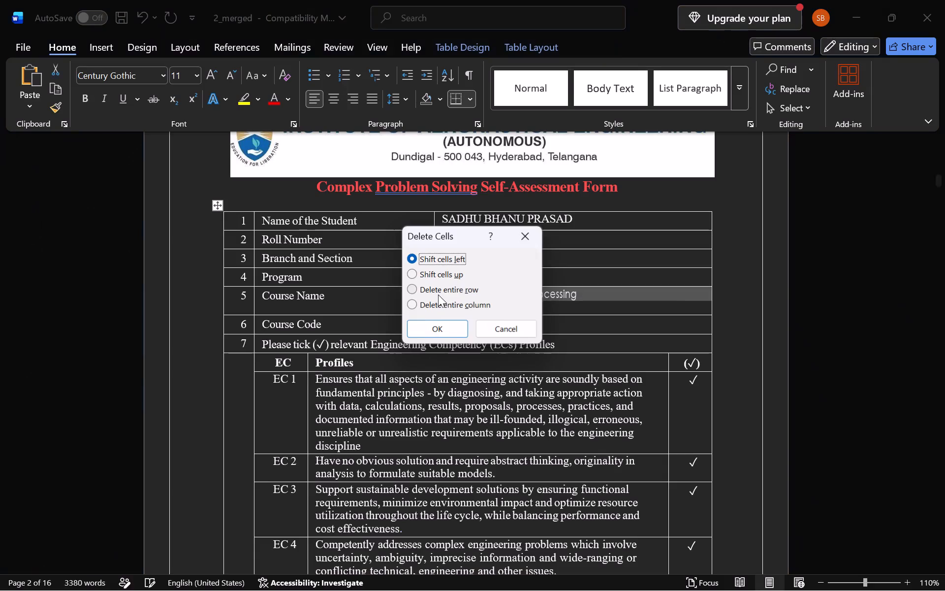
left_click(540, 239)
left_click(604, 302)
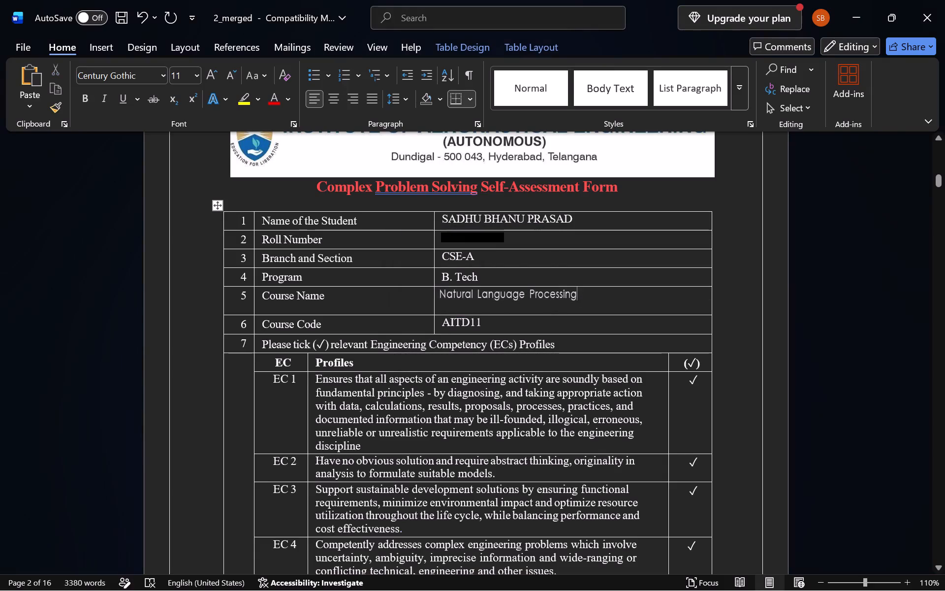
left_click_drag(585, 295, 446, 295)
key("BackSpace")
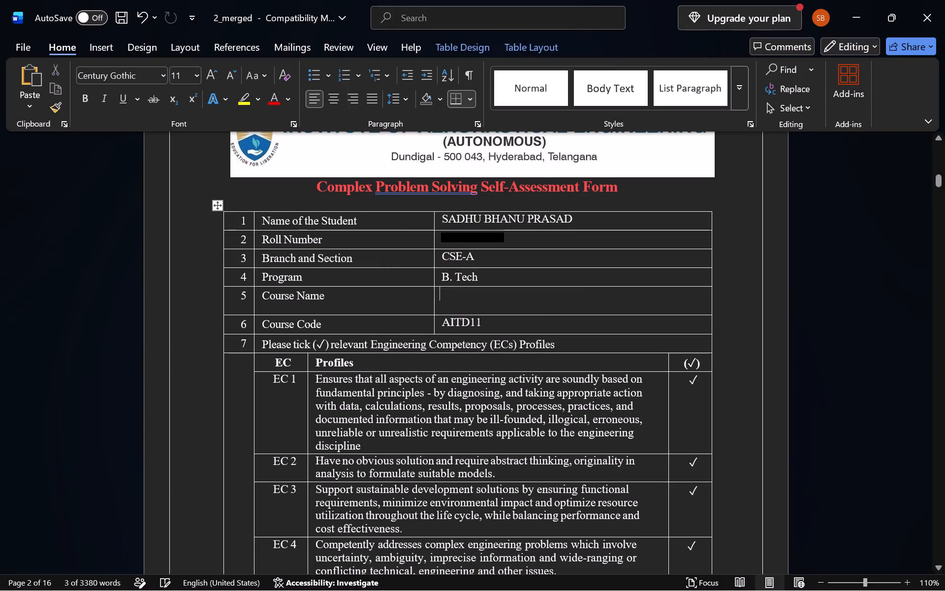
Fill the Course Name row with Intelligent Cyber Physical Systems copied from the AAT-II page, and remove the blank line above it.
key("alt+Tab")
left_click_drag(429, 189, 279, 190)
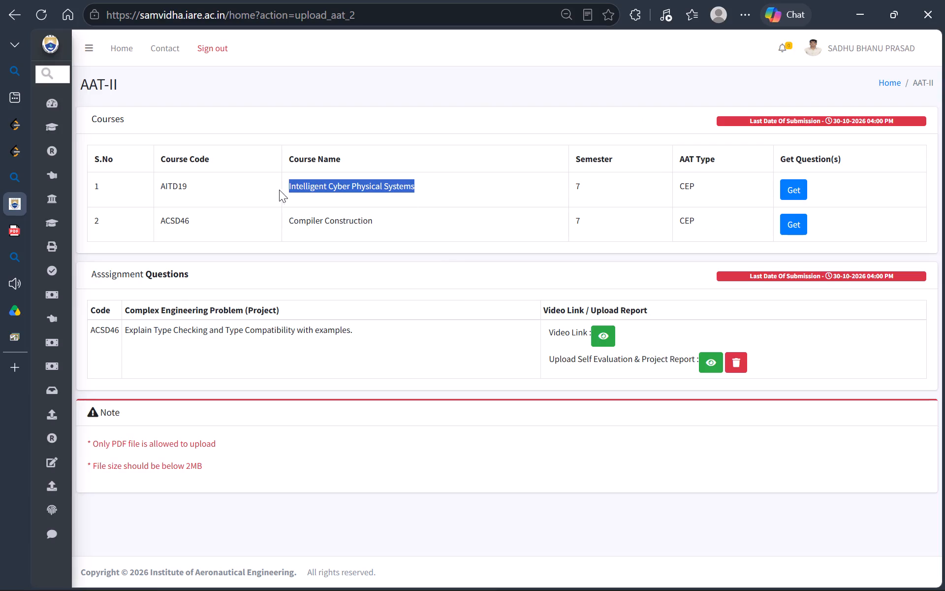
left_click_drag(279, 190, 277, 190)
key("ctrl+c")
key("alt+Tab")
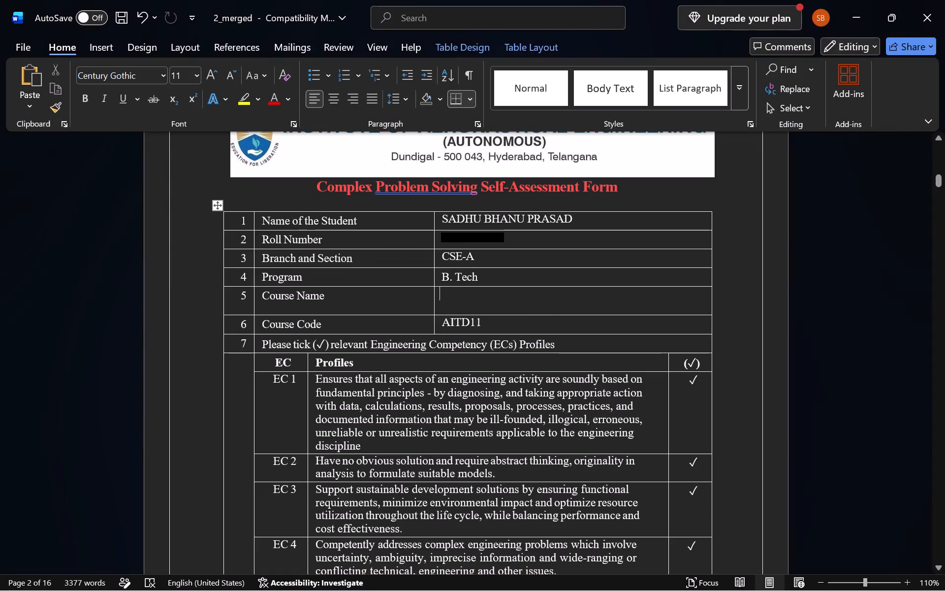
key("ctrl+v")
key("ctrl+z")
key("ctrl+v")
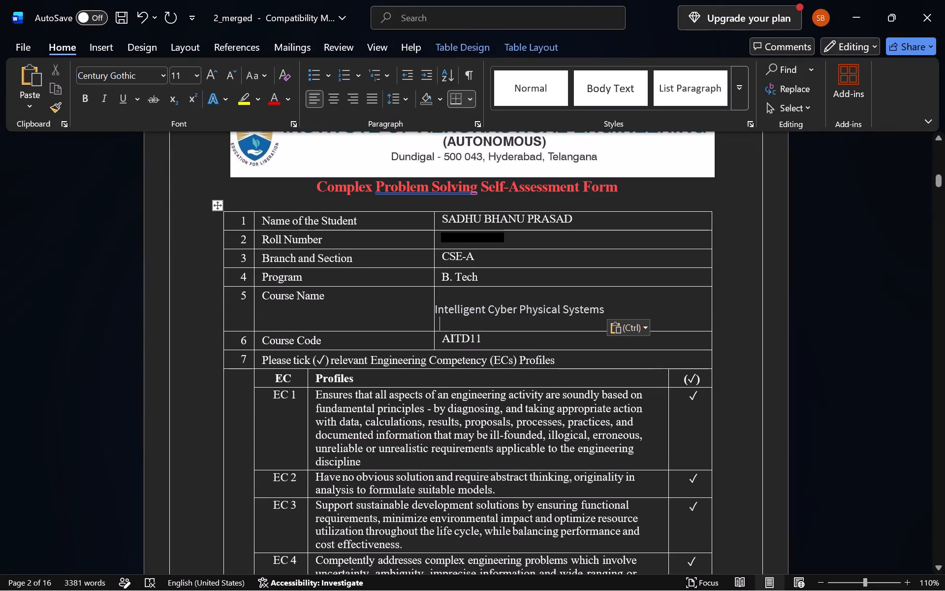
left_click(436, 309)
key("Left")
key("BackSpace")
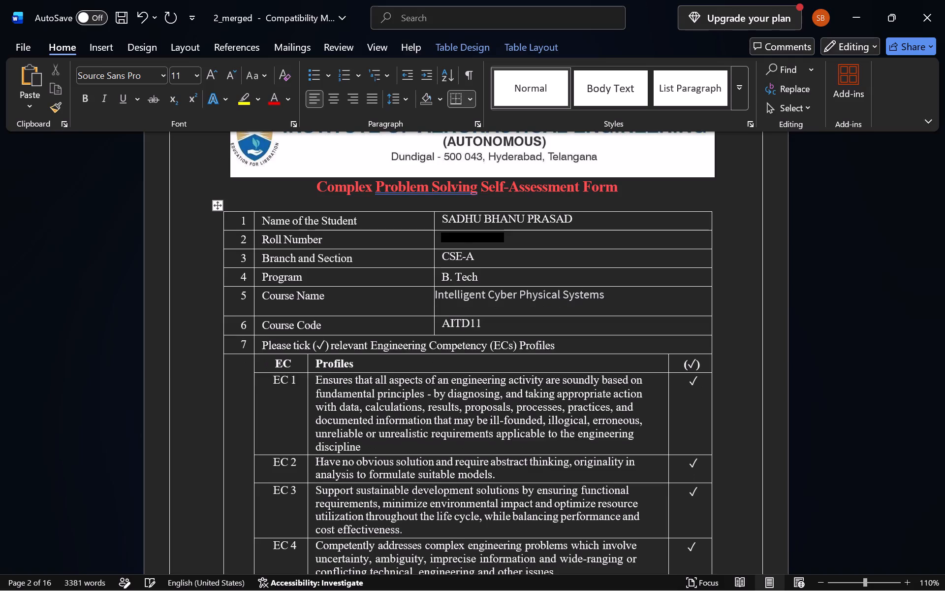
Replace the Course Code entry in the self-assessment form with AITD19 copied from the AAT-II page.
key("alt+Tab")
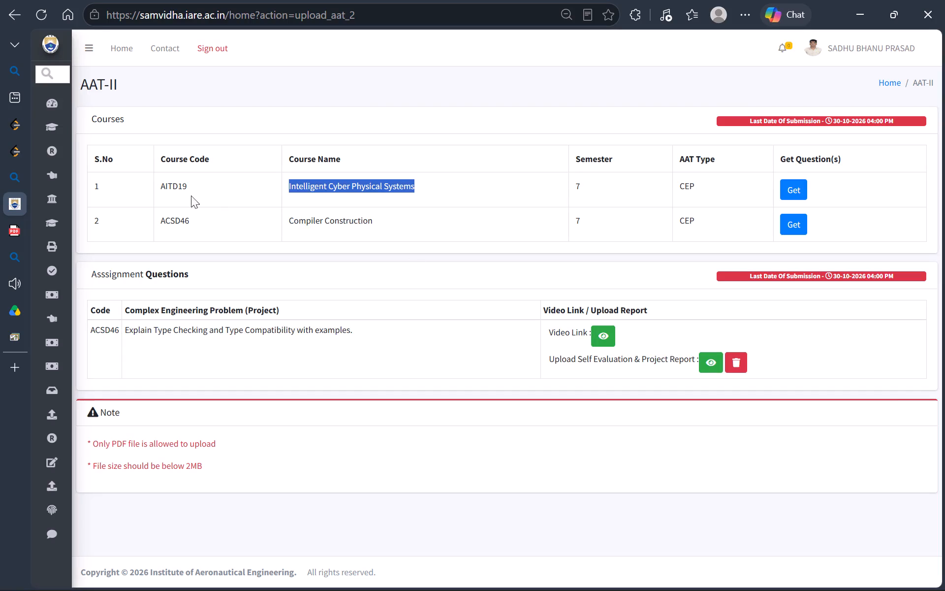
double_click(175, 186)
key("ctrl+c")
key("ctrl+c")
key("alt+Tab")
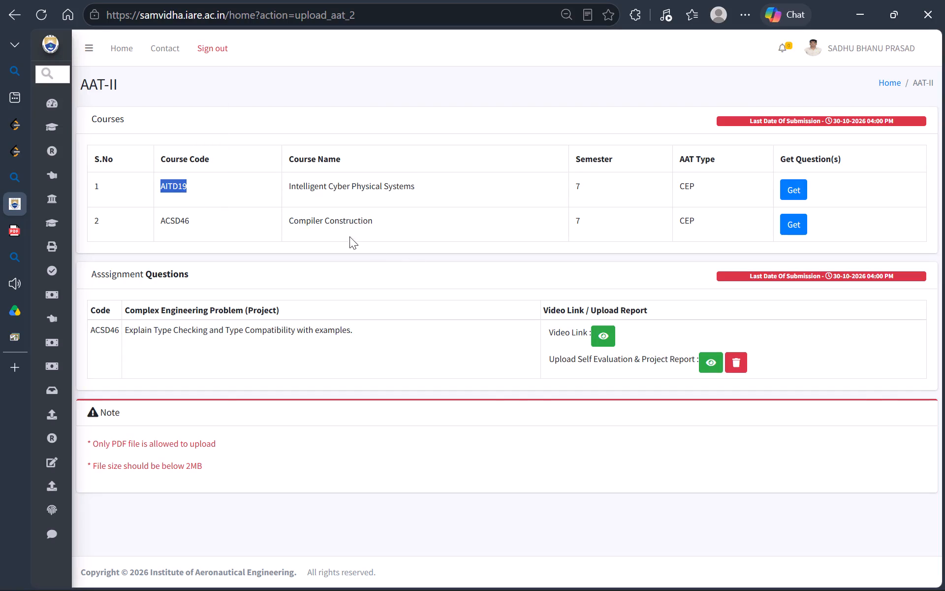
left_click_drag(492, 325, 440, 323)
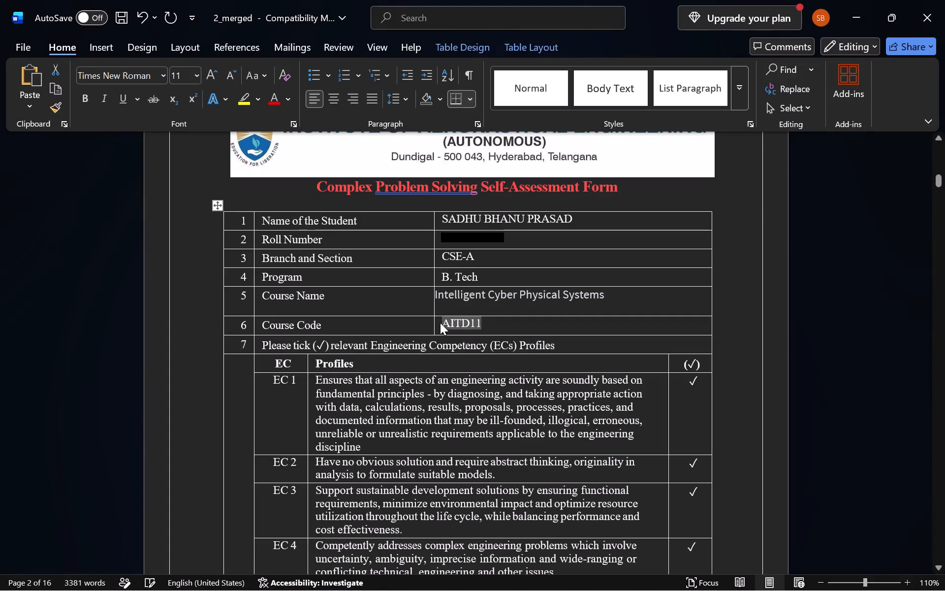
key("ctrl+v")
Review the rest of the self-assessment form and the signature page, down to the start of the report body, for details needing change.
key("alt+Tab")
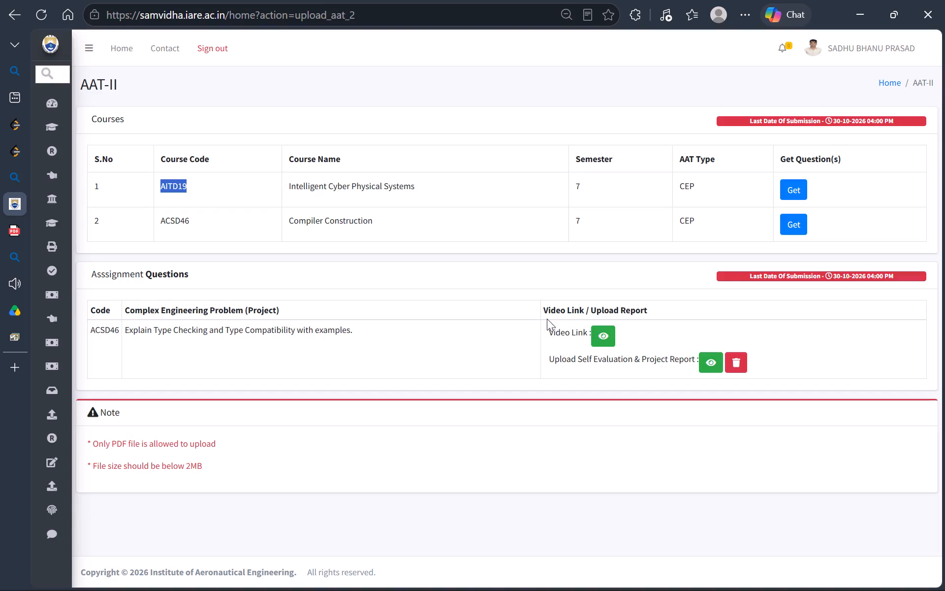
key("alt+Tab")
scroll(545, 313, "down", 7)
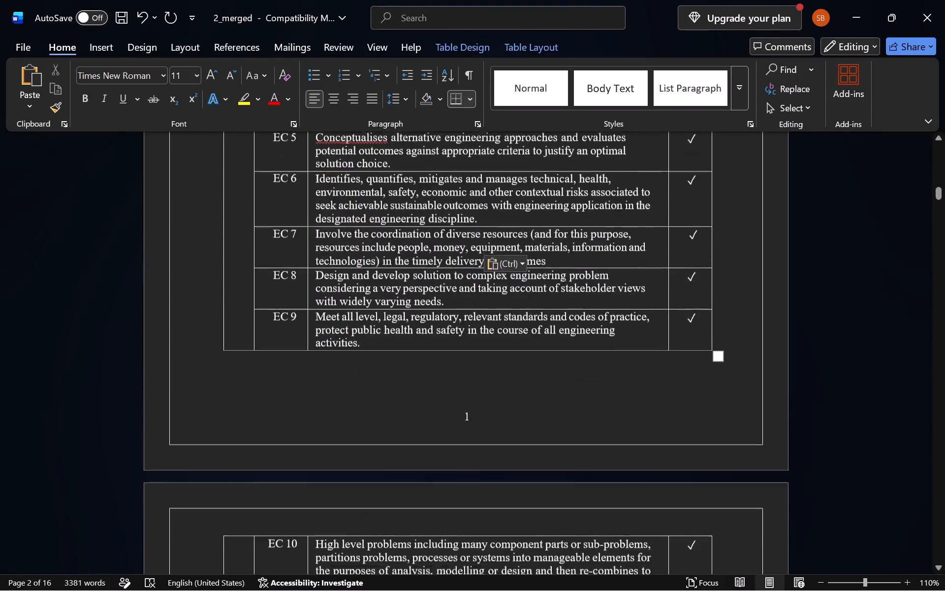
scroll(545, 309, "down", 13)
scroll(545, 306, "up", 3)
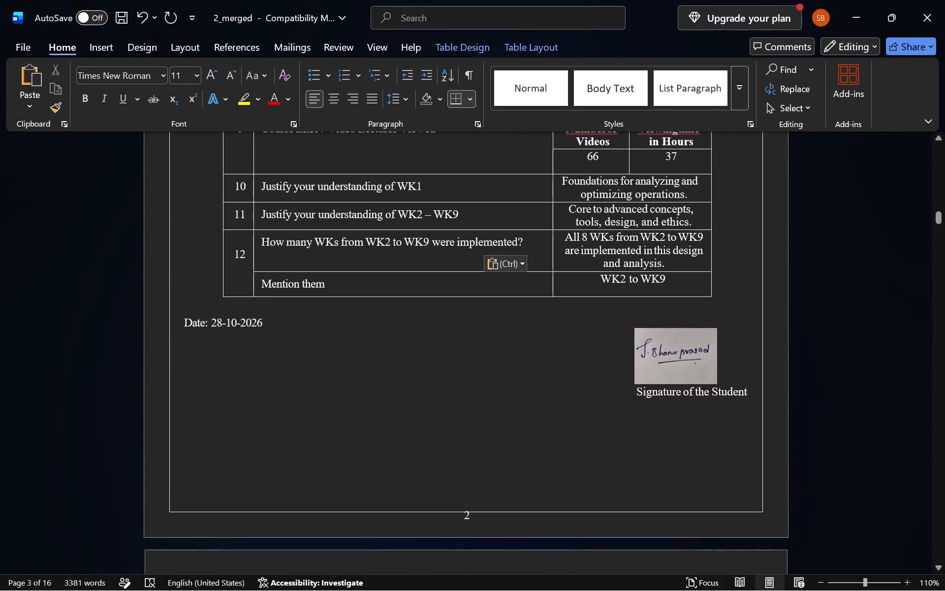
scroll(440, 450, "down", 5)
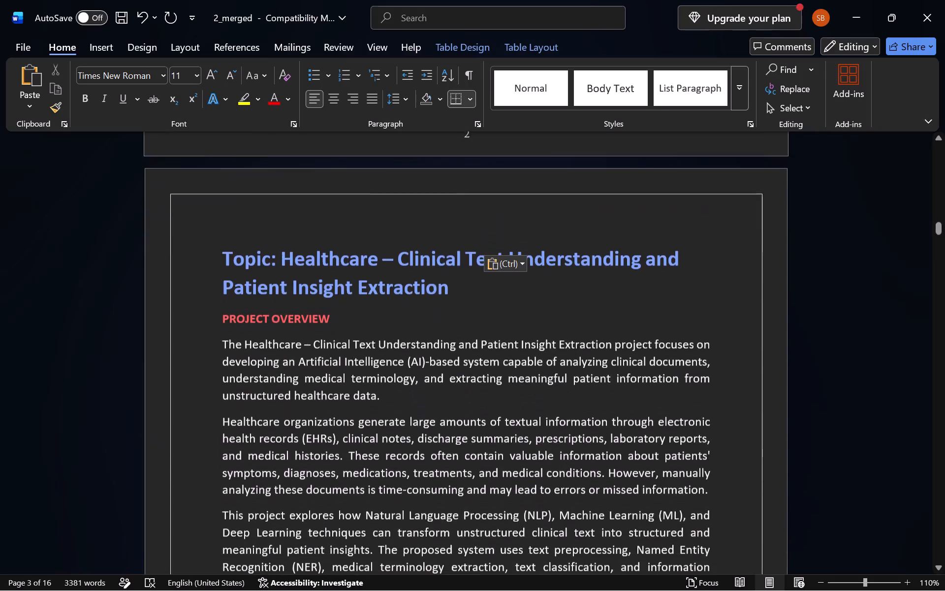
key("alt+Tab")
key("alt+Tab")
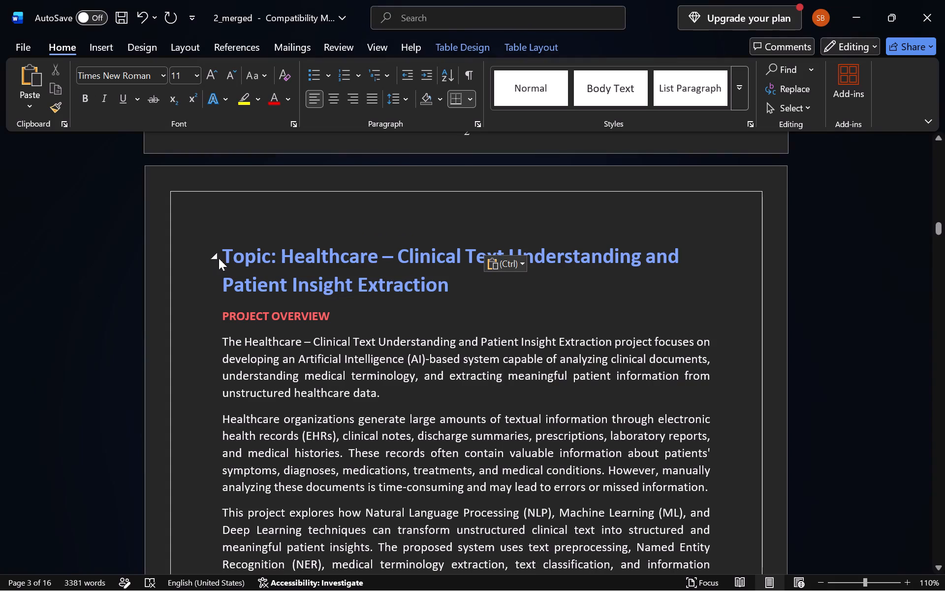
Copy the old Healthcare report body, from its Topic heading through the final paragraph of the conclusion.
left_click_drag(225, 254, 497, 590)
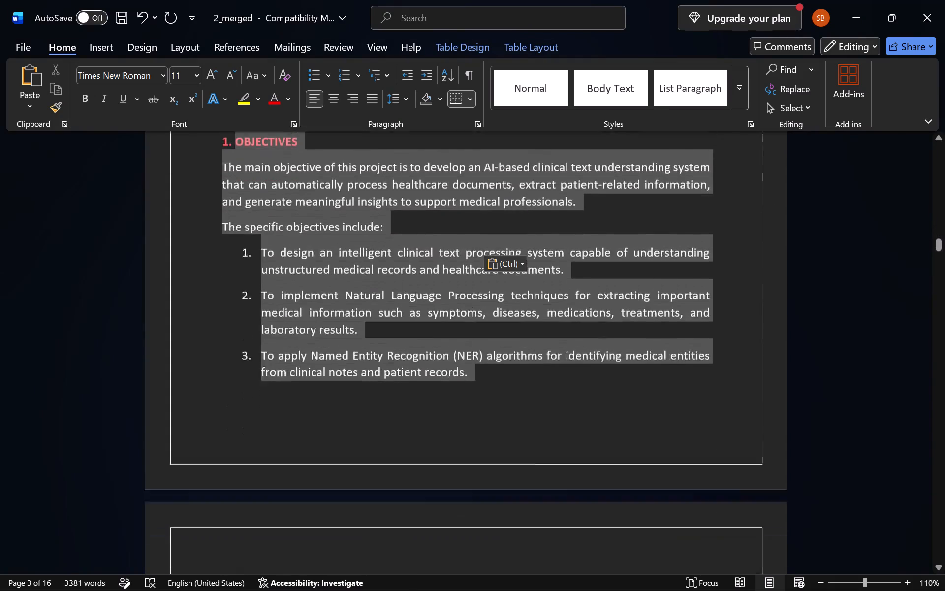
left_click_drag(497, 590, 498, 587)
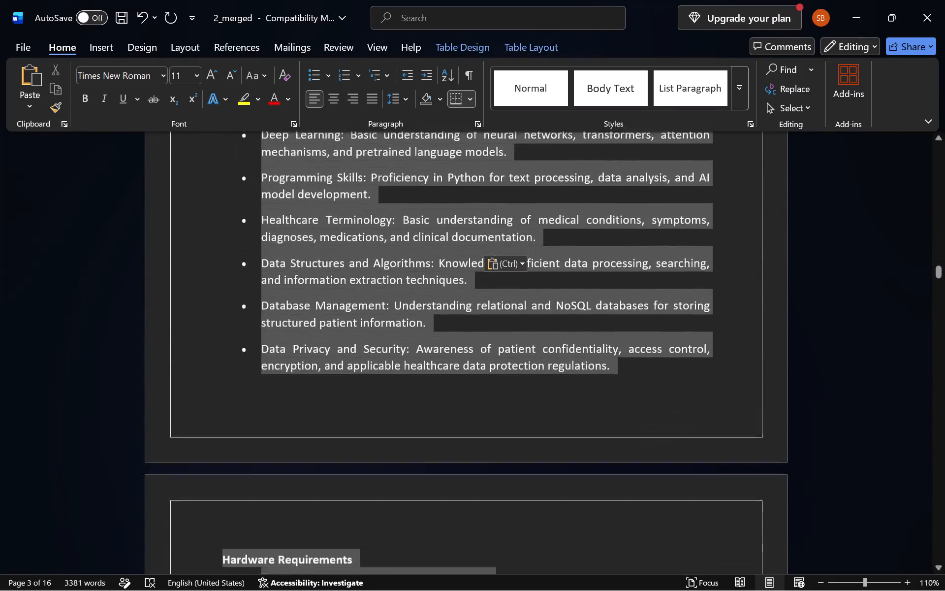
left_click_drag(498, 587, 504, 547)
scroll(496, 575, "down", 5)
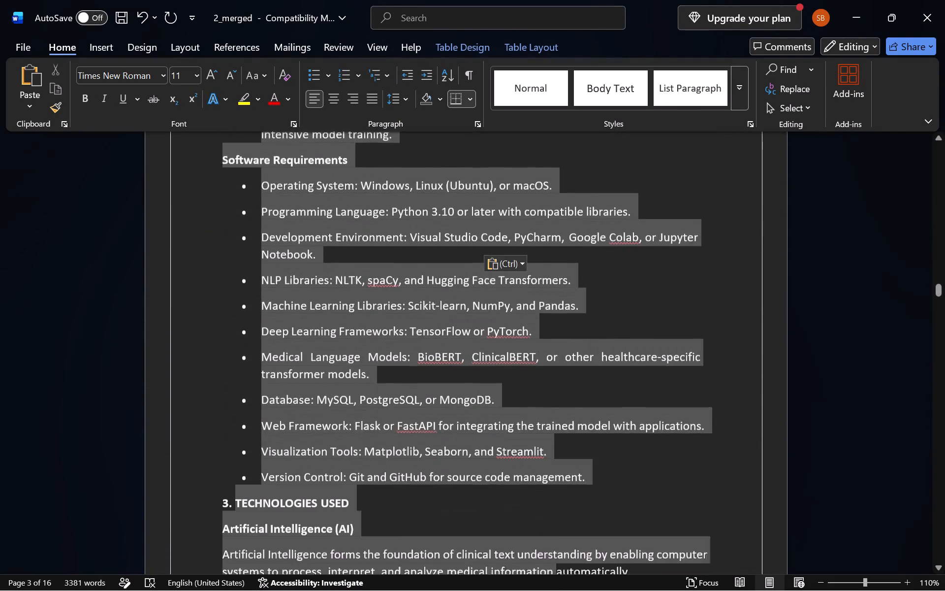
left_click_drag(504, 547, 509, 590)
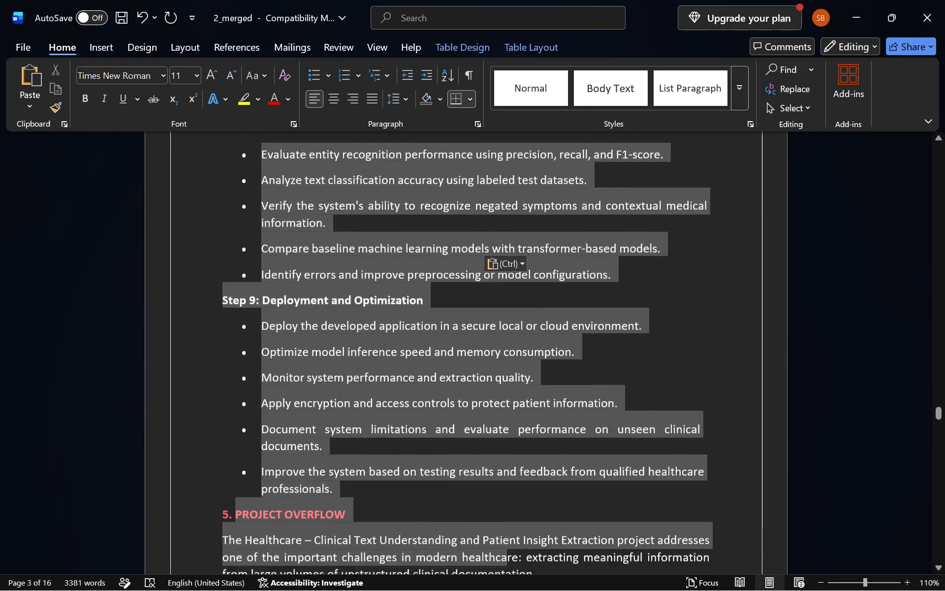
left_click_drag(509, 590, 510, 588)
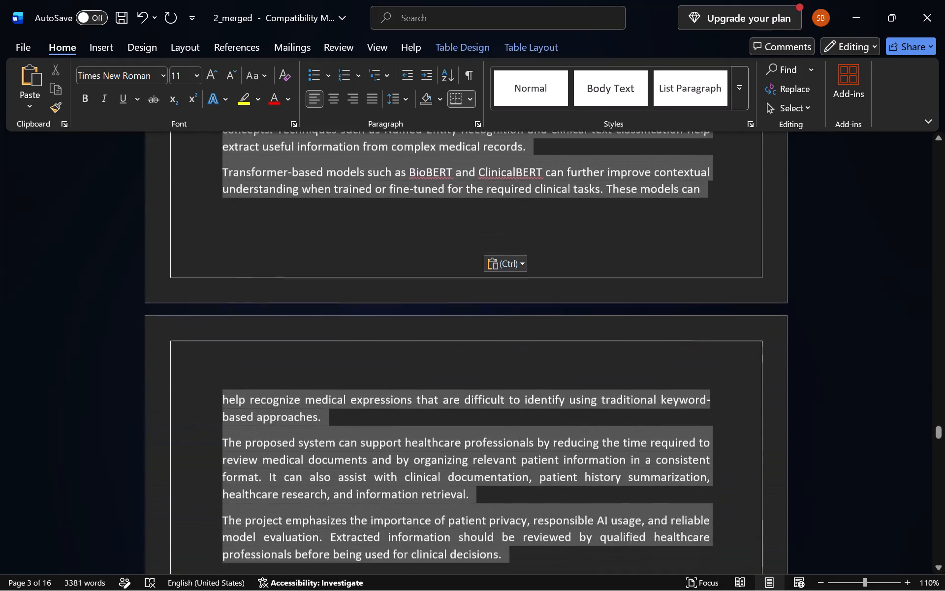
left_click_drag(510, 588, 510, 590)
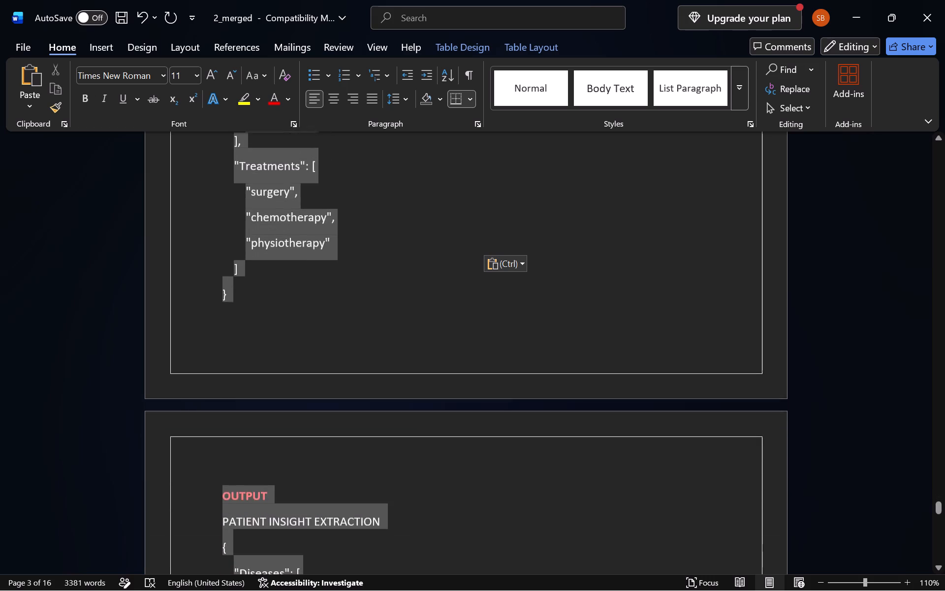
left_click_drag(510, 590, 511, 585)
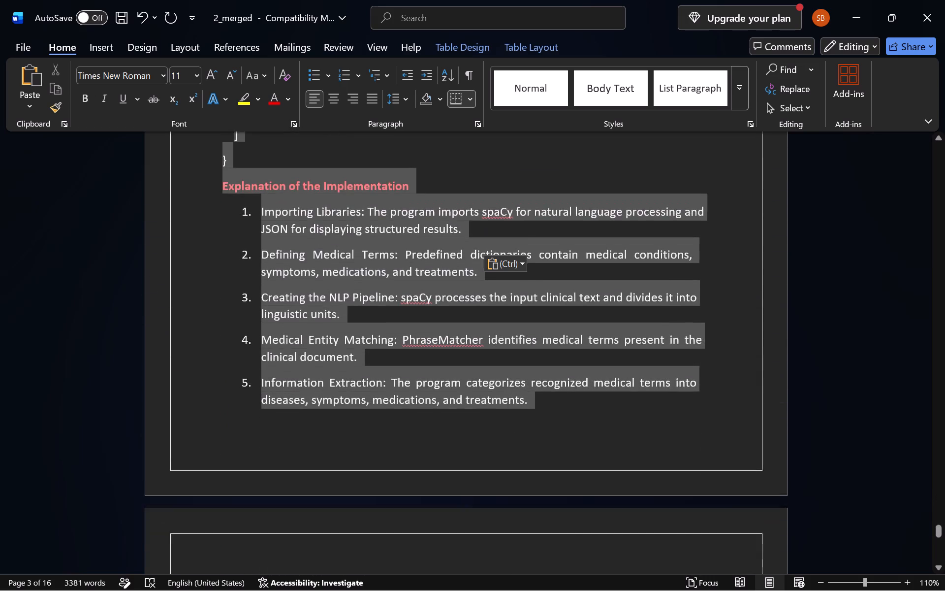
left_click_drag(511, 585, 511, 590)
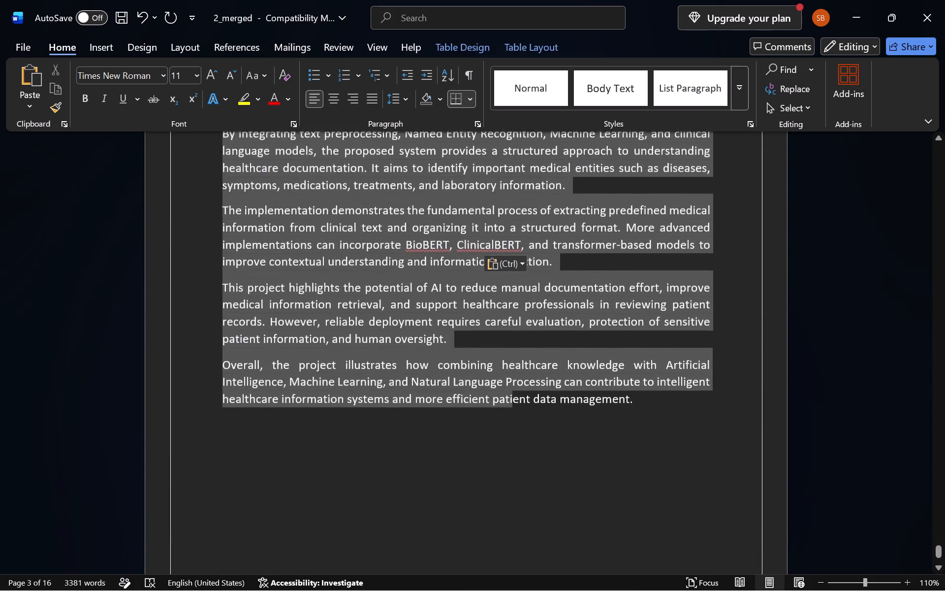
left_click_drag(511, 590, 511, 588)
key("BackSpace")
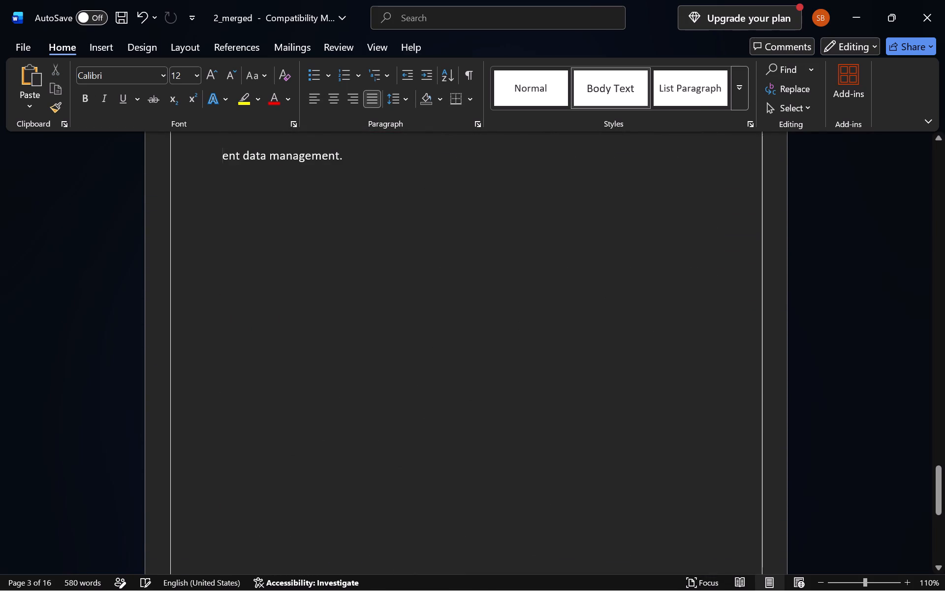
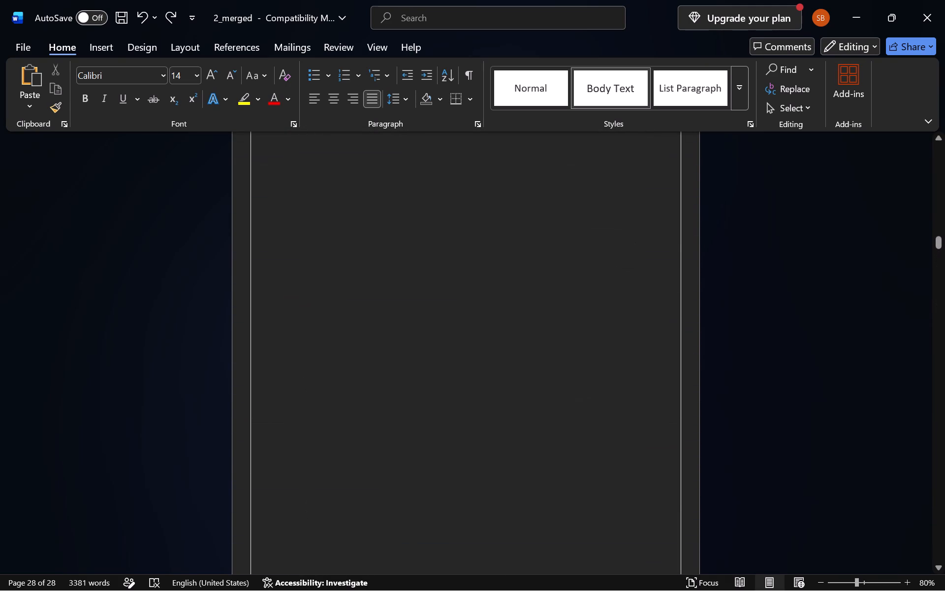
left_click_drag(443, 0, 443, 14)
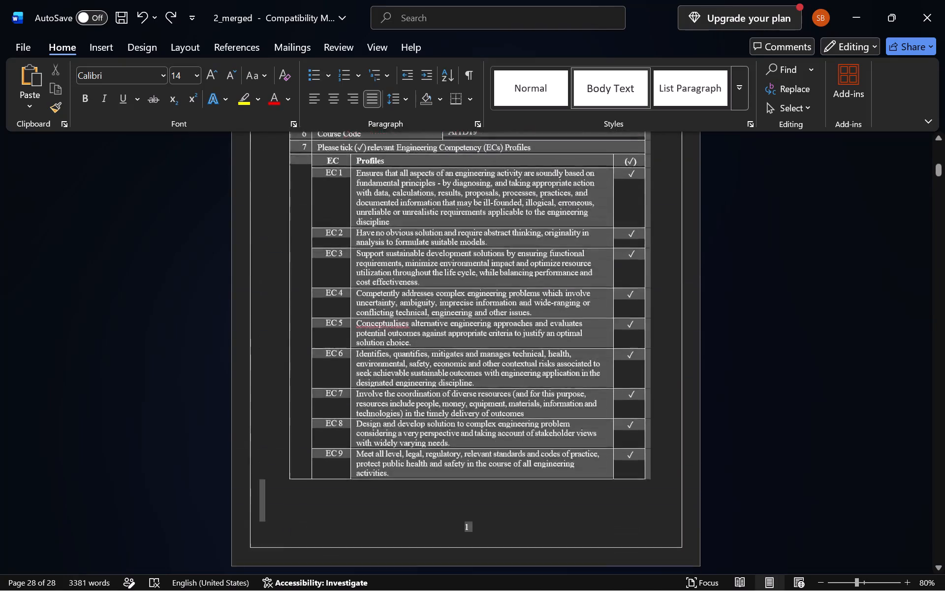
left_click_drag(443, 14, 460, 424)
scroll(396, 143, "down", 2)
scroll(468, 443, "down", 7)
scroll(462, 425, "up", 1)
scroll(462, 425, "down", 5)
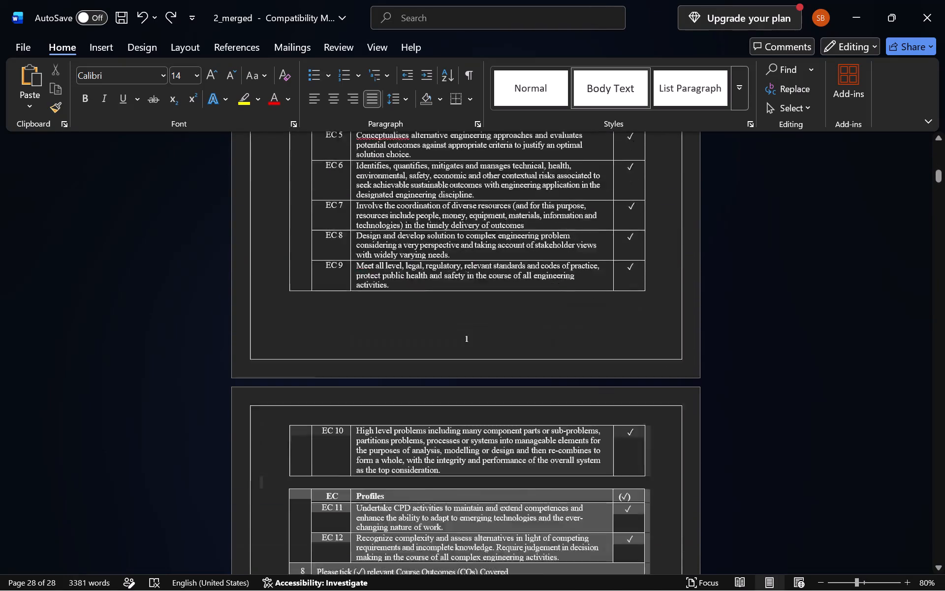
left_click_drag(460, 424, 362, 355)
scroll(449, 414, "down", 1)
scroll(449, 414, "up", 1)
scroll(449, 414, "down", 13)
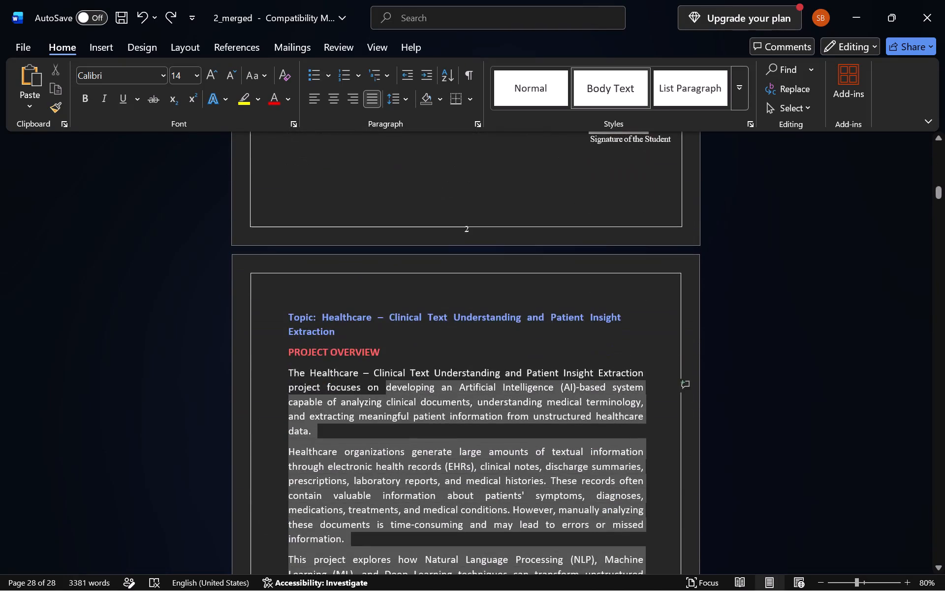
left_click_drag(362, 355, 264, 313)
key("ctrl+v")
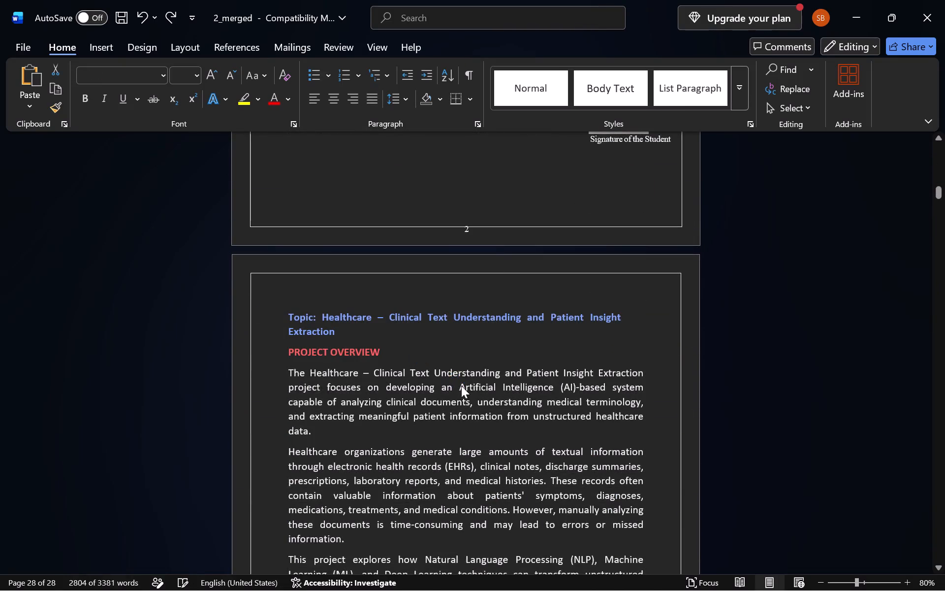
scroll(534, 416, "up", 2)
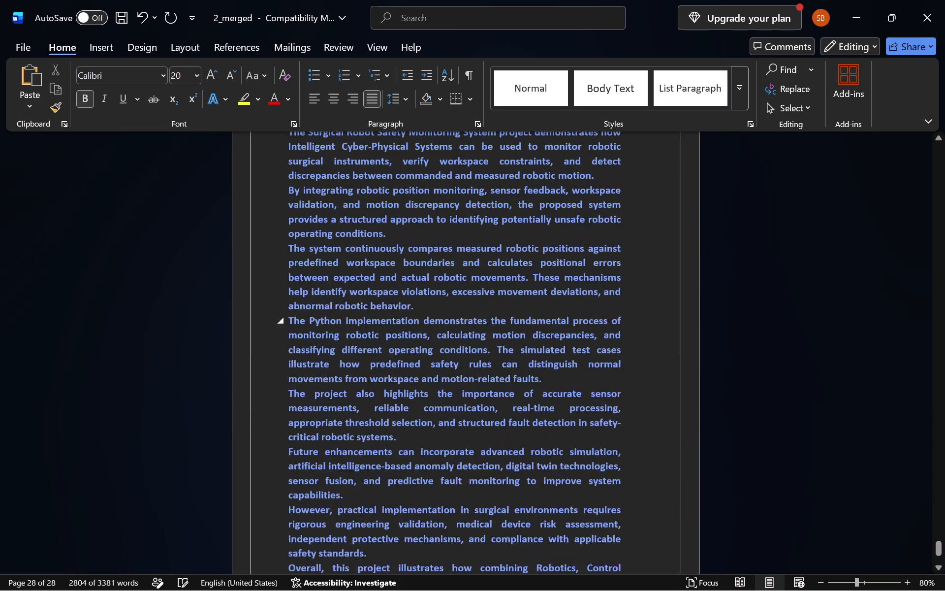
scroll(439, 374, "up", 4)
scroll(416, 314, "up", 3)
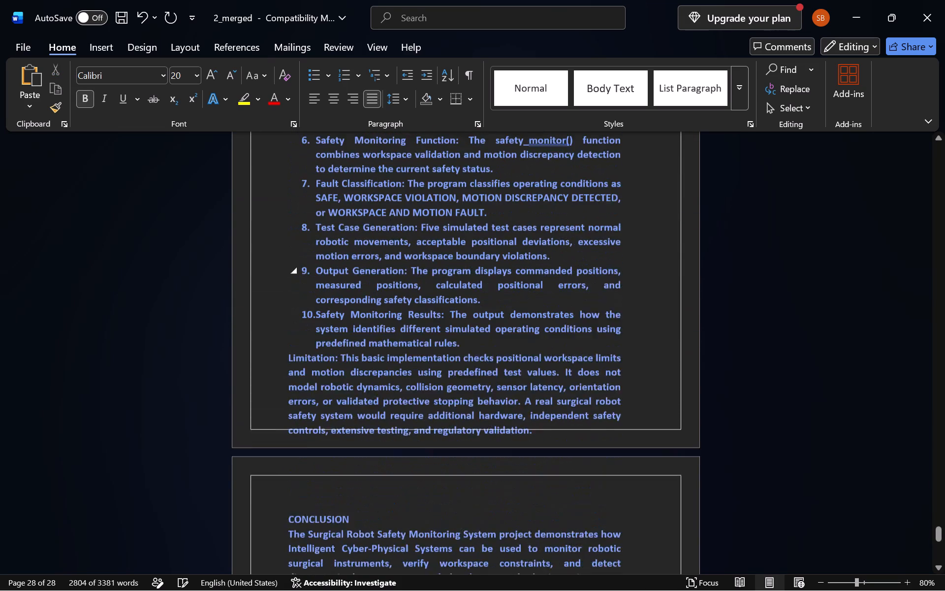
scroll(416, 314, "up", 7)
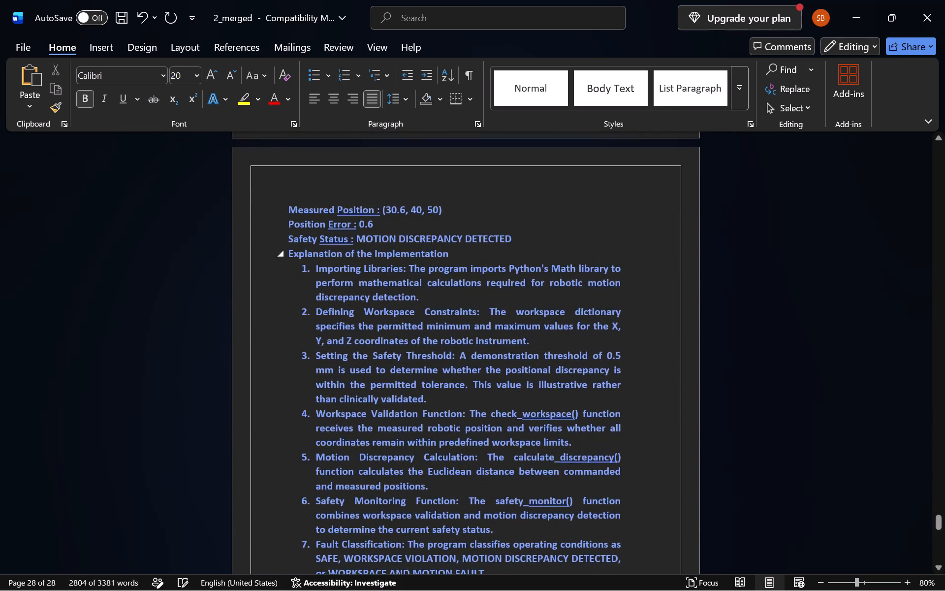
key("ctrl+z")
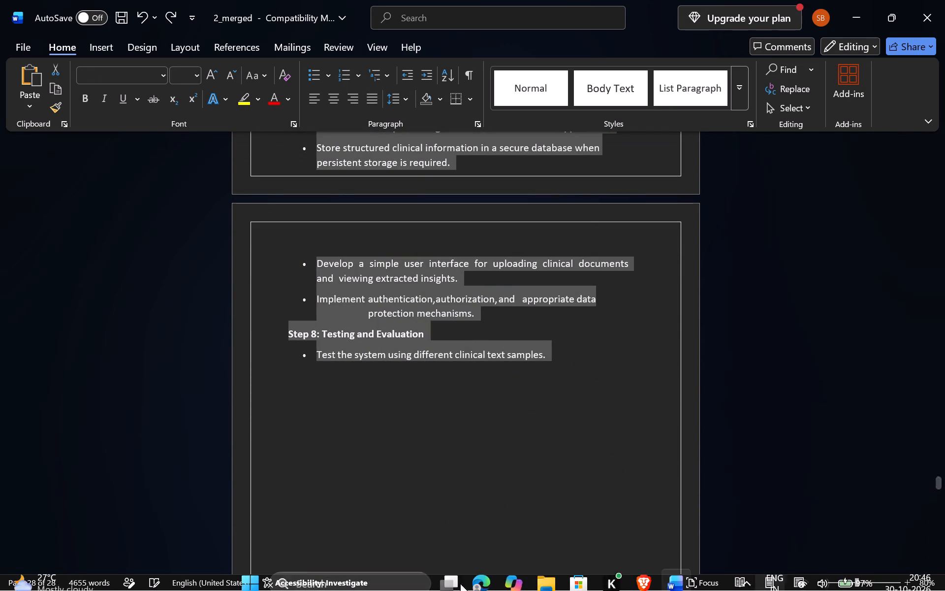
Delete the selected healthcare project text and the leftover empty formatting on the page after the student signature.
key("BackSpace")
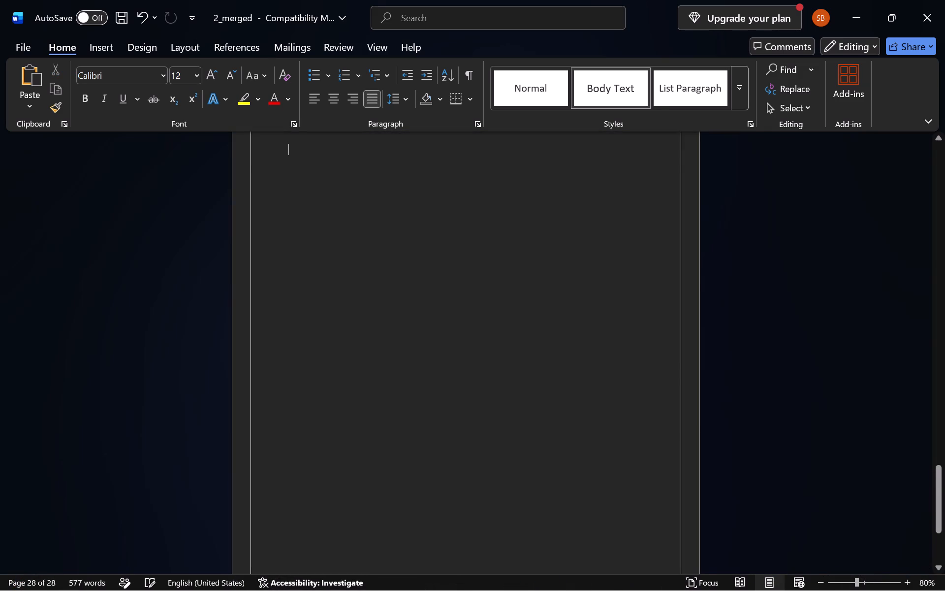
scroll(516, 410, "up", 5)
key("BackSpace")
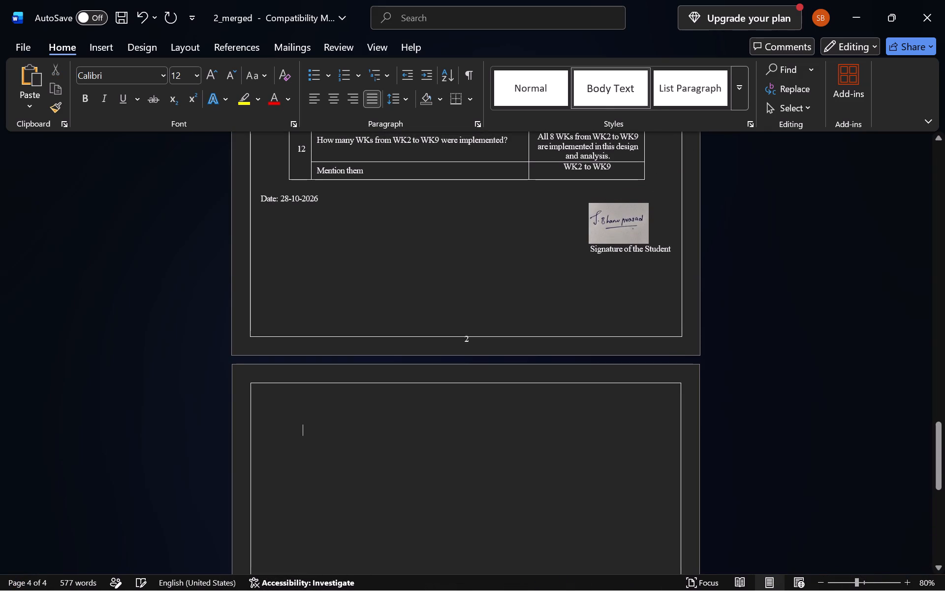
key("BackSpace")
key("BackSpace")
key("BackSpace")
key("Up")
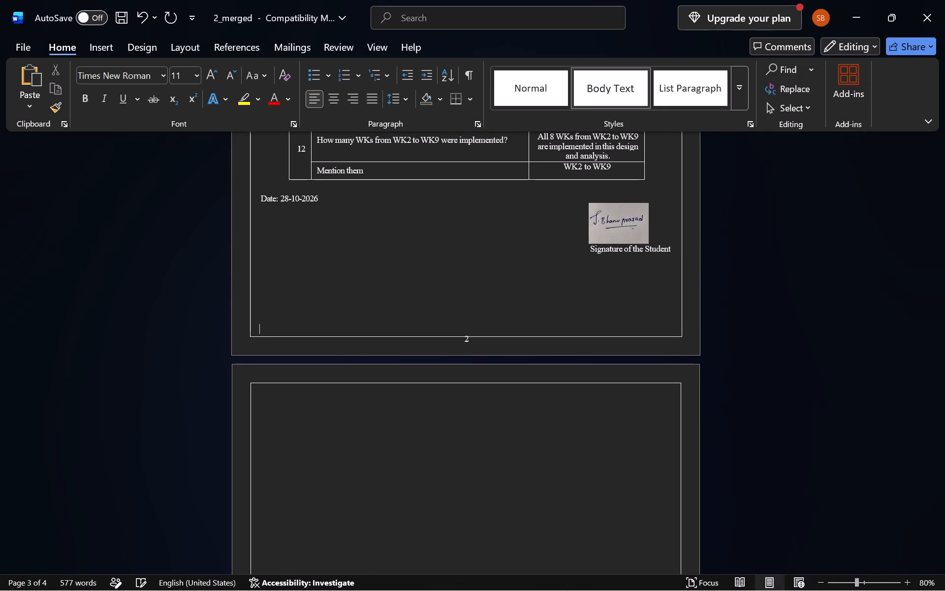
Save the shortened 2_merged report.
left_click(33, 55)
left_click(46, 256)
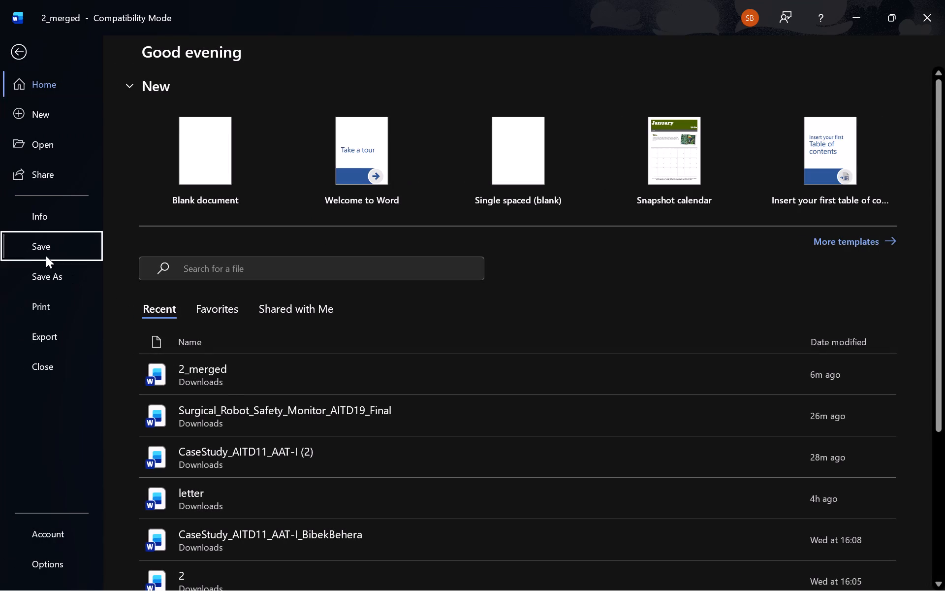
Save a copy of the report as a Word document named 1 in the Downloads folder.
scroll(451, 318, "up", 15)
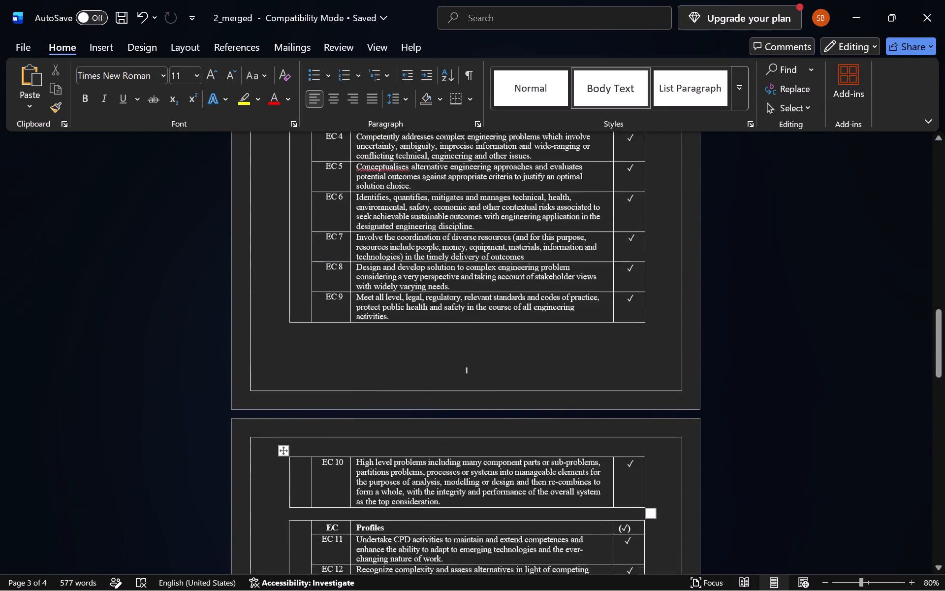
scroll(451, 318, "up", 13)
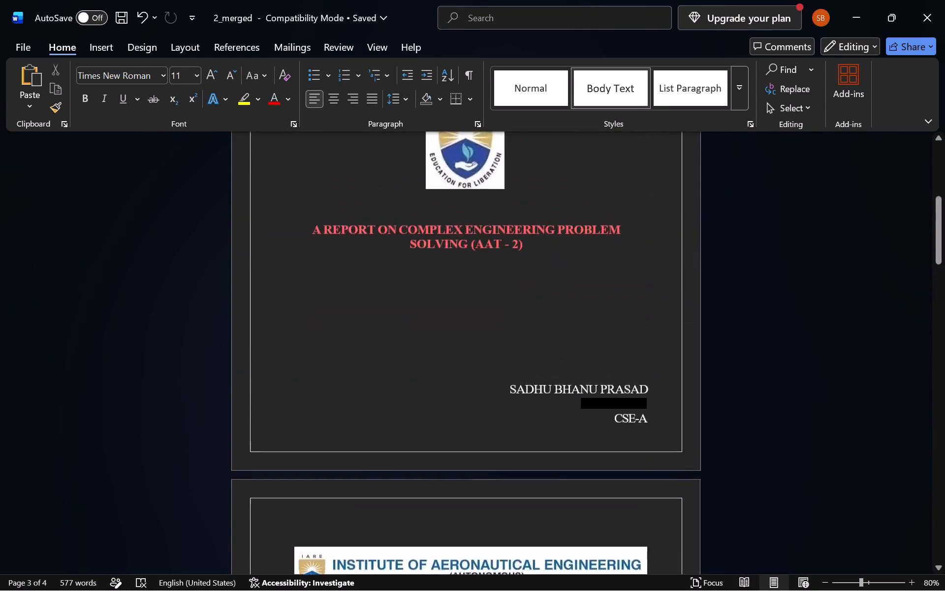
scroll(451, 312, "up", 11)
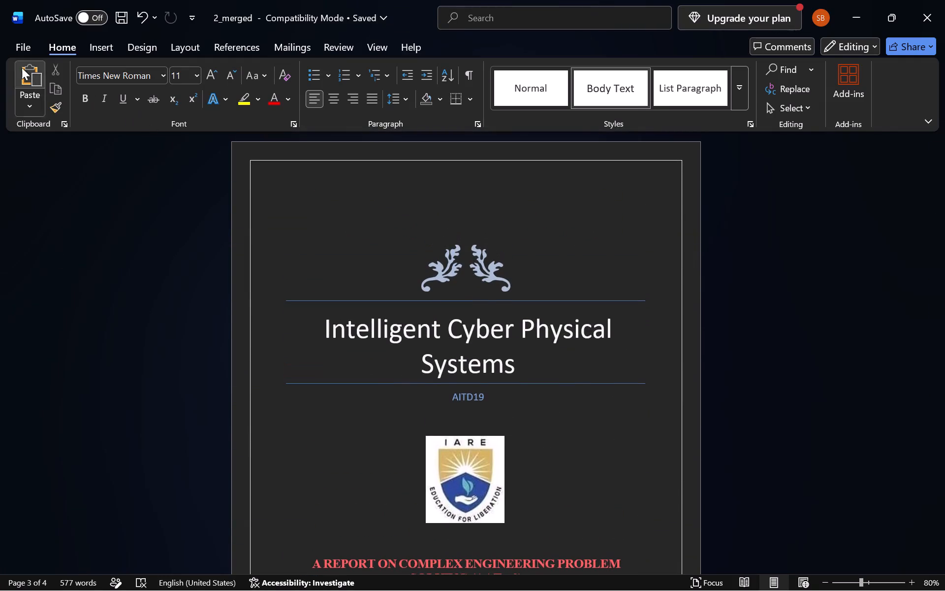
left_click(16, 44)
left_click(56, 280)
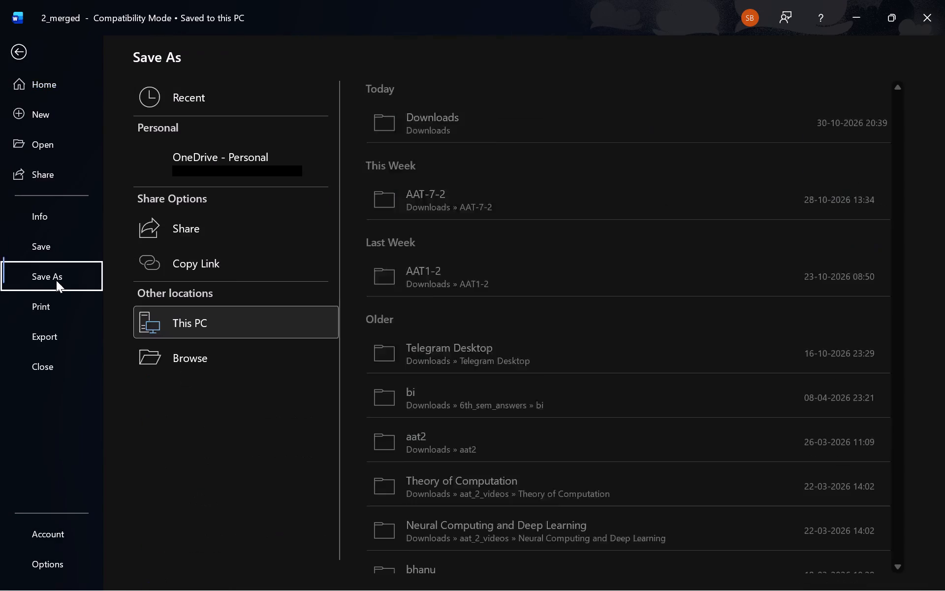
double_click(213, 323)
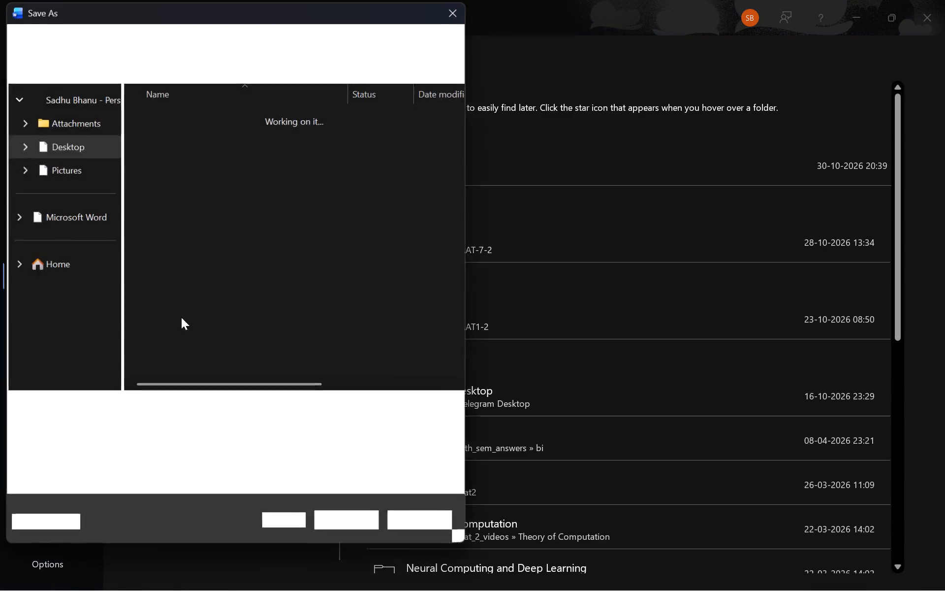
left_click(73, 286)
left_click(173, 413)
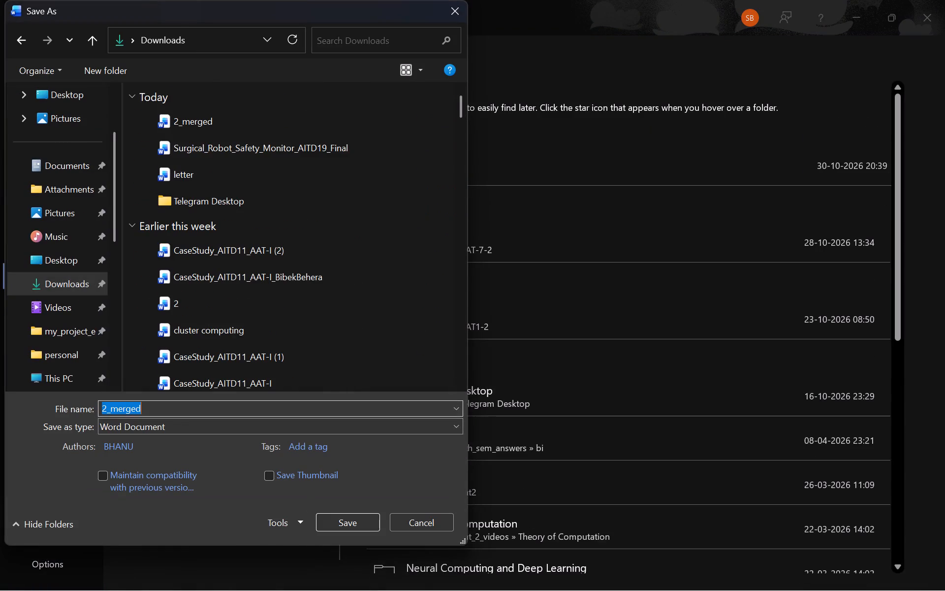
key("1")
key("Return")
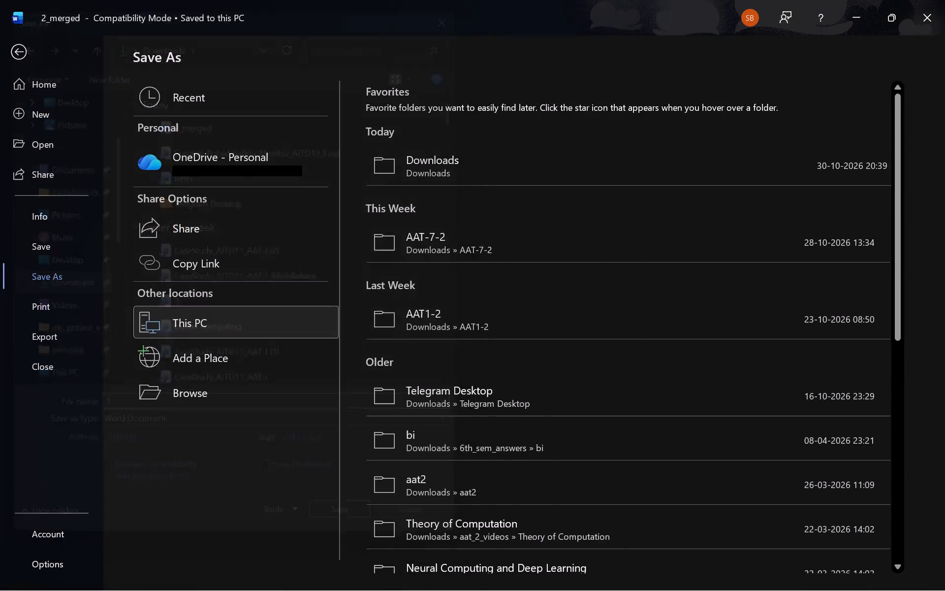
left_click(519, 335)
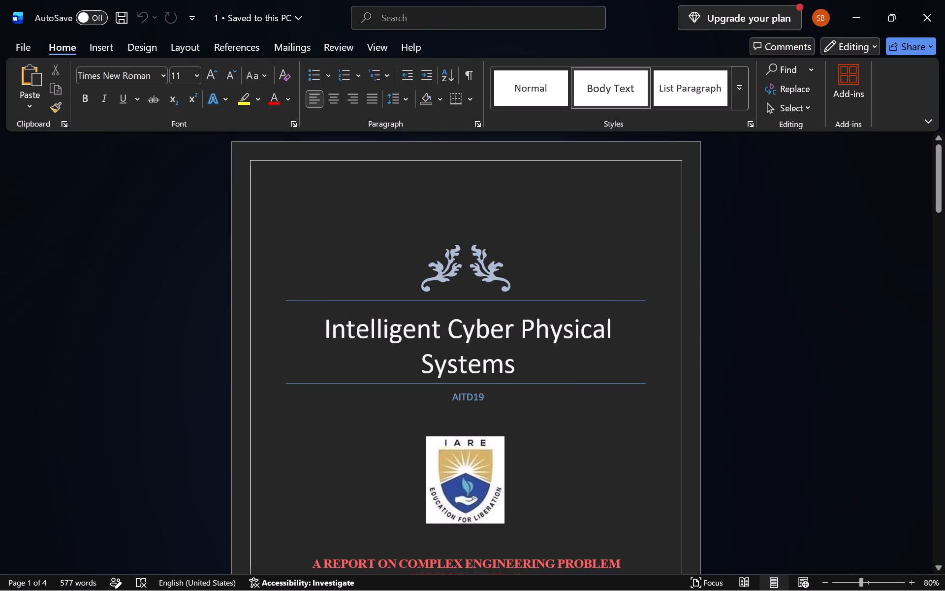
Switch to File Explorer and check the Downloads folder for document 1.
left_click(544, 576)
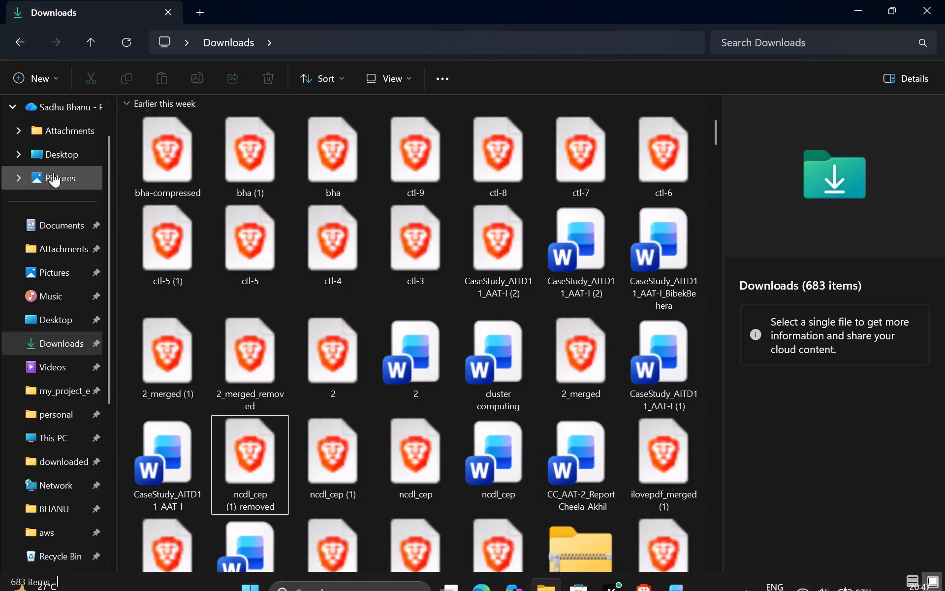
triple_click(60, 339)
scroll(331, 259, "up", 4)
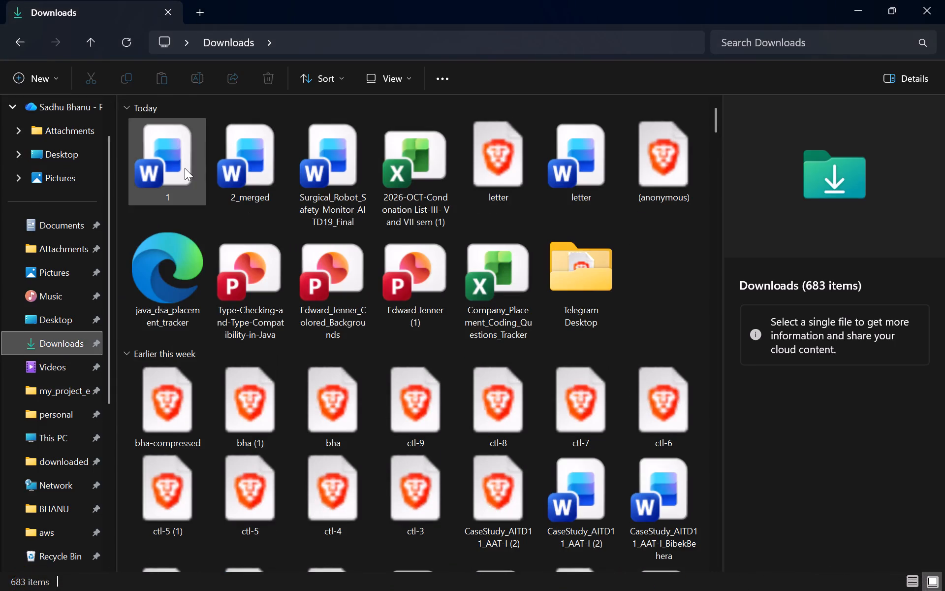
left_click(185, 168)
key("alt+Tab")
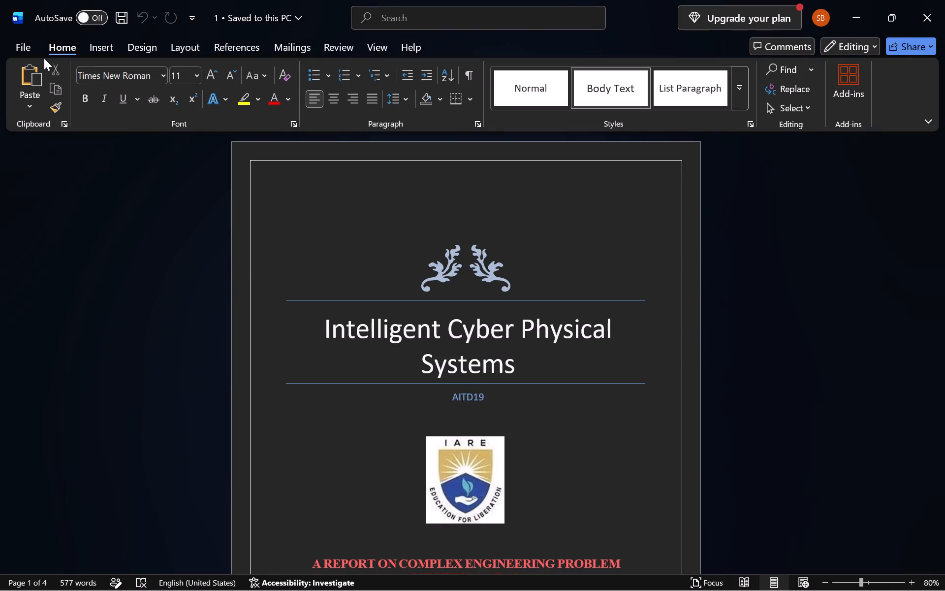
Save the report again as Word document 1 in the Downloads folder, using Save As.
left_click(31, 51)
left_click(64, 280)
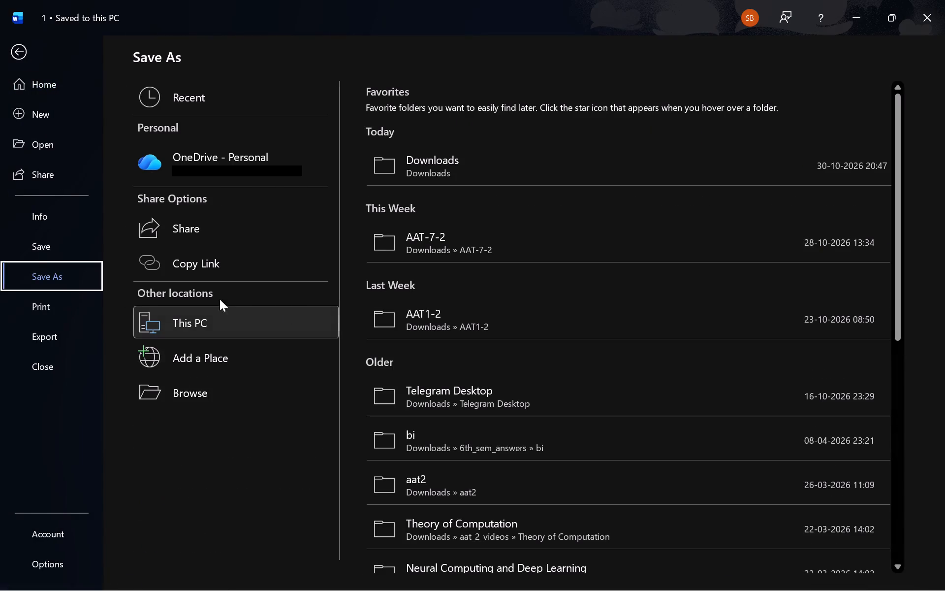
left_click(268, 319)
double_click(469, 173)
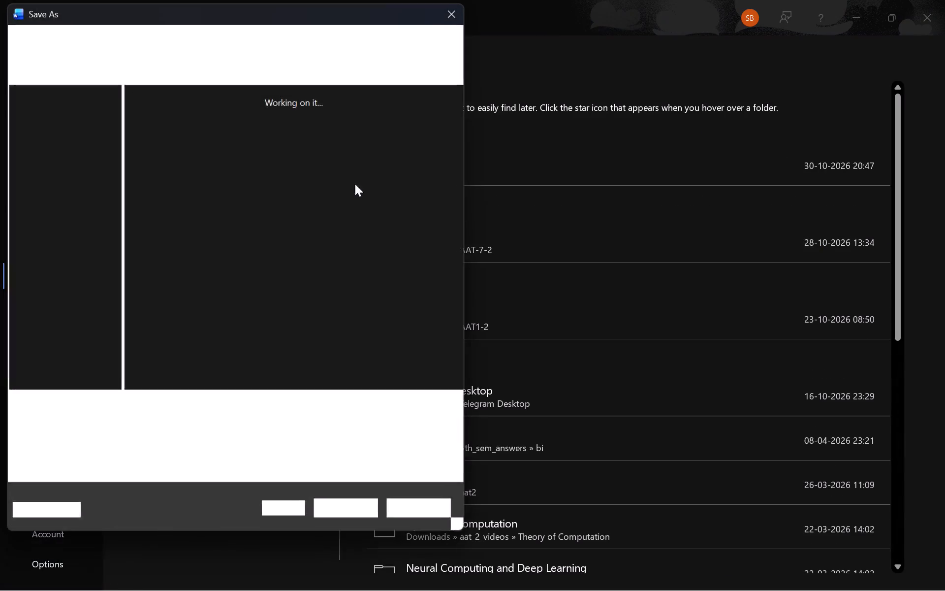
scroll(75, 255, "up", 3)
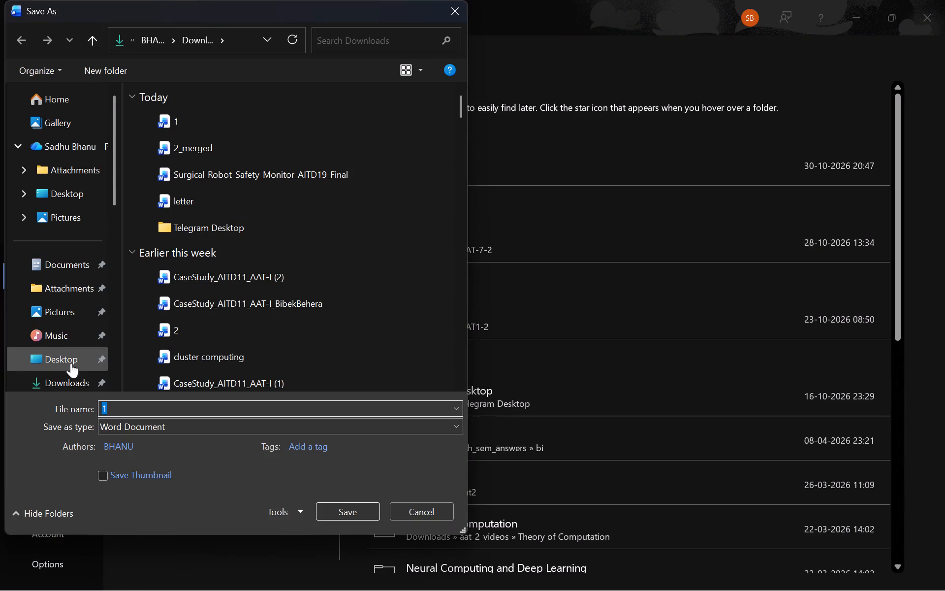
left_click(67, 379)
left_click(338, 508)
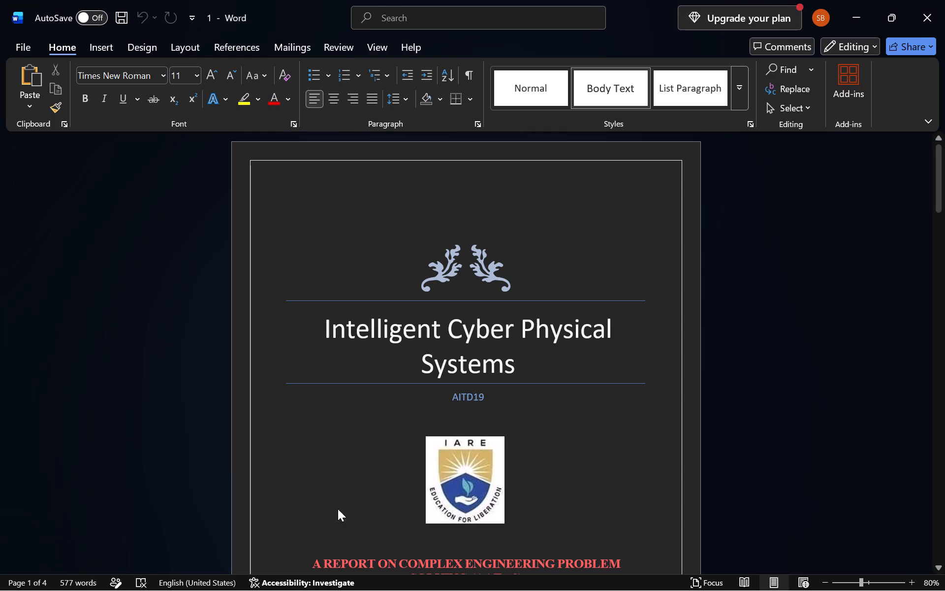
Export the shortened report as a PDF named 1 in the Downloads folder.
left_click(16, 39)
left_click(50, 281)
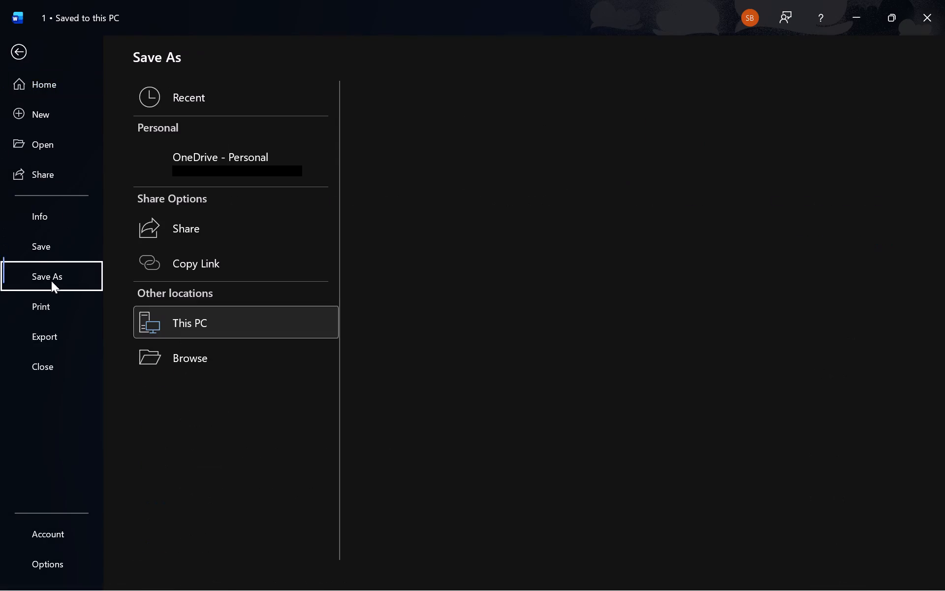
left_click(479, 145)
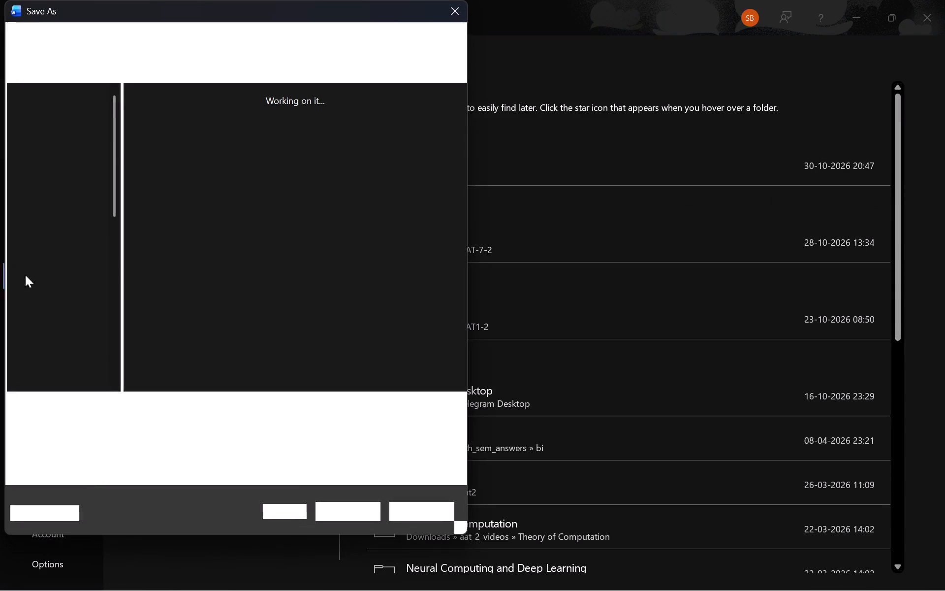
scroll(38, 267, "down", 2)
scroll(38, 267, "up", 3)
scroll(57, 326, "down", 1)
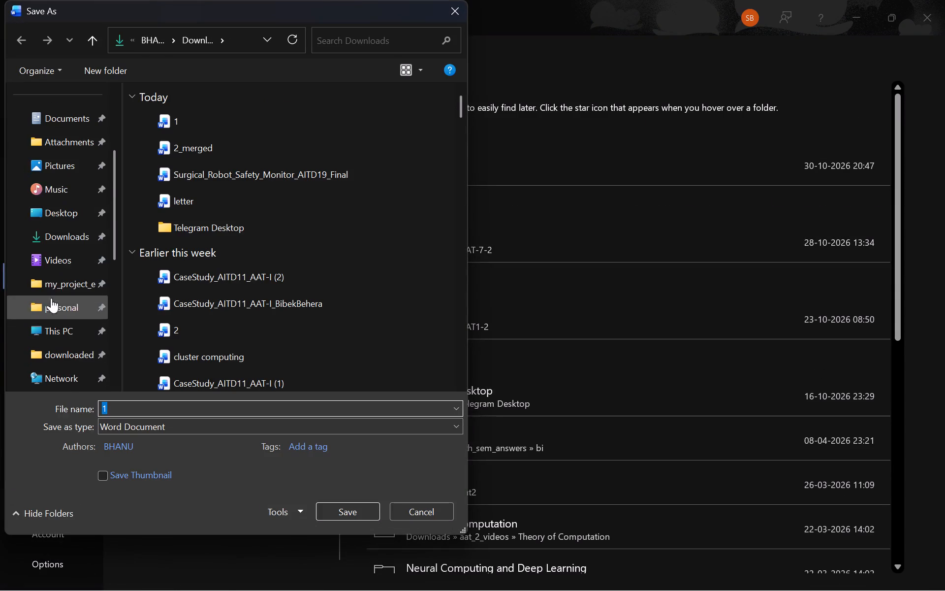
left_click(64, 238)
left_click(137, 408)
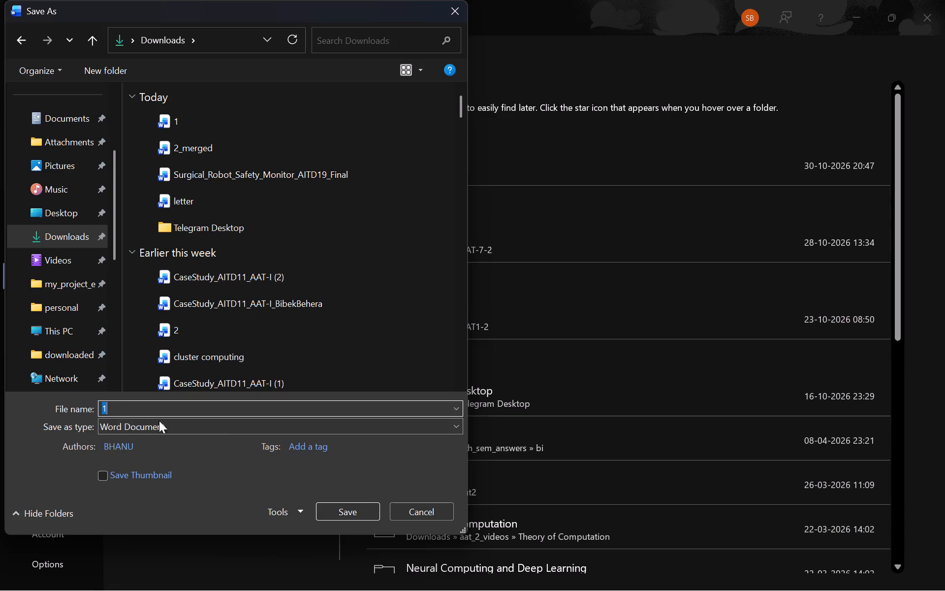
left_click(204, 431)
left_click(156, 292)
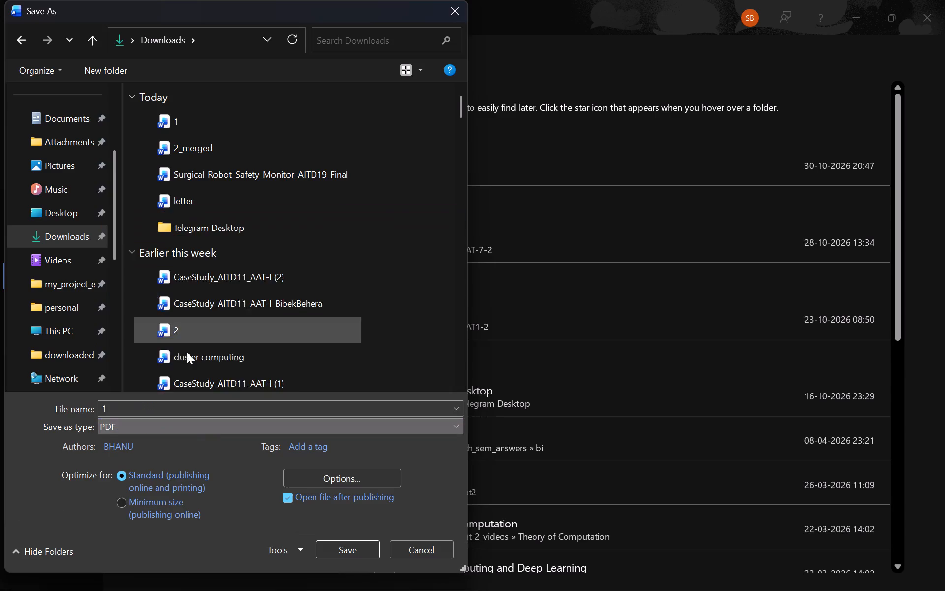
left_click(330, 542)
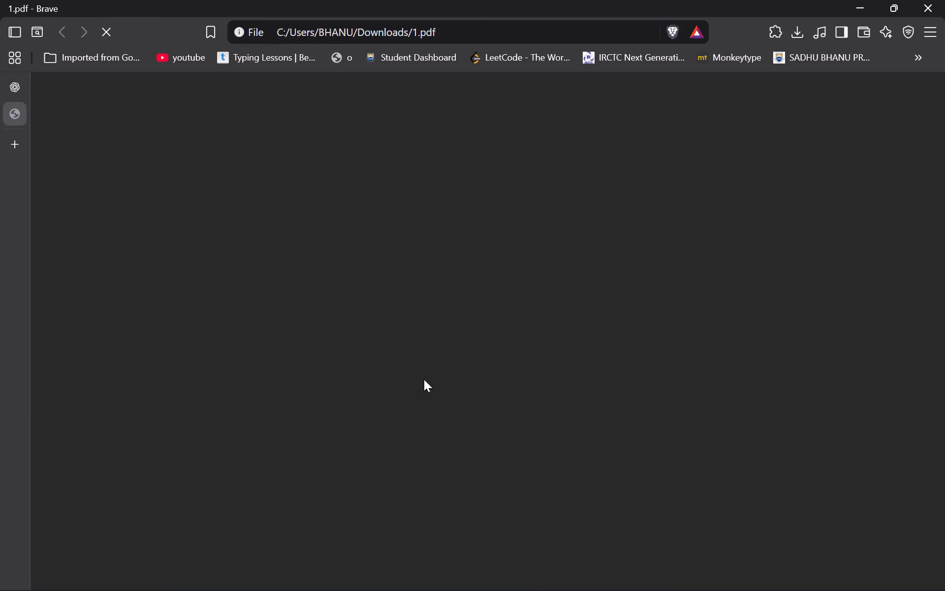
Look through all the pages of the exported 1.pdf in Brave.
scroll(420, 366, "down", 1, "ctrl")
scroll(419, 364, "down", 1)
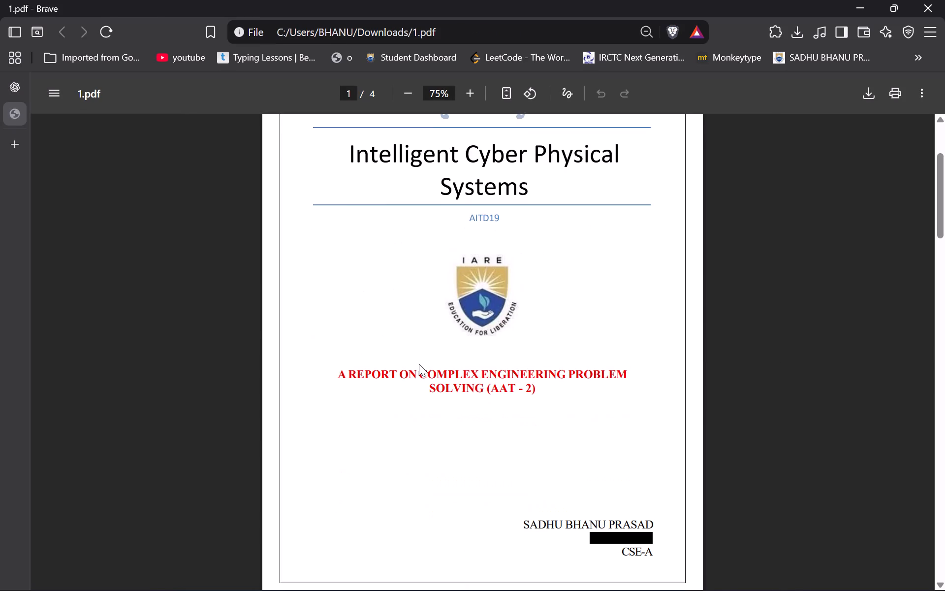
scroll(419, 364, "down", 2, "ctrl")
scroll(418, 361, "down", 7)
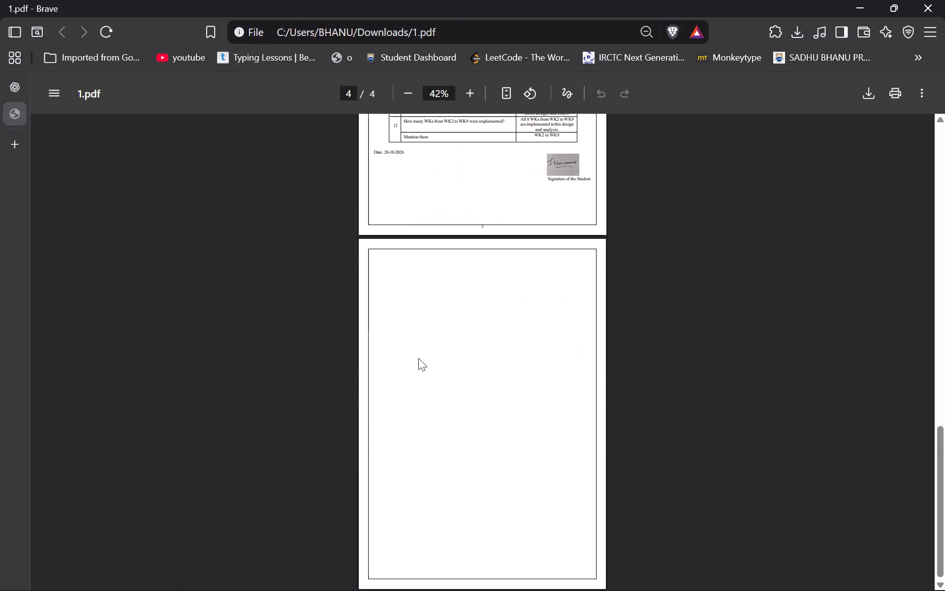
scroll(418, 358, "down", 3)
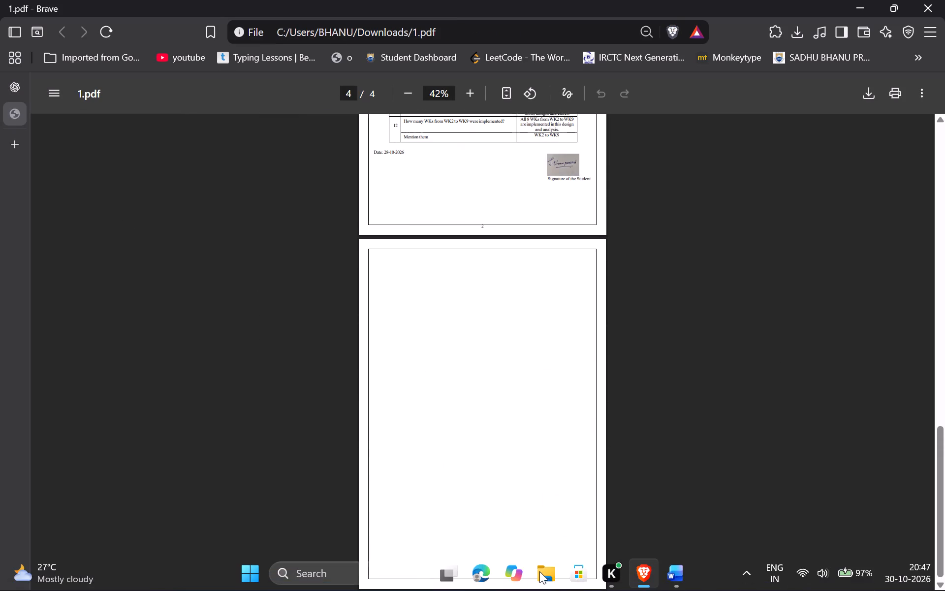
Switch back to Word, create a new blank document and paste the copied Surgical Robot Safety Monitoring System text into it.
left_click(675, 574)
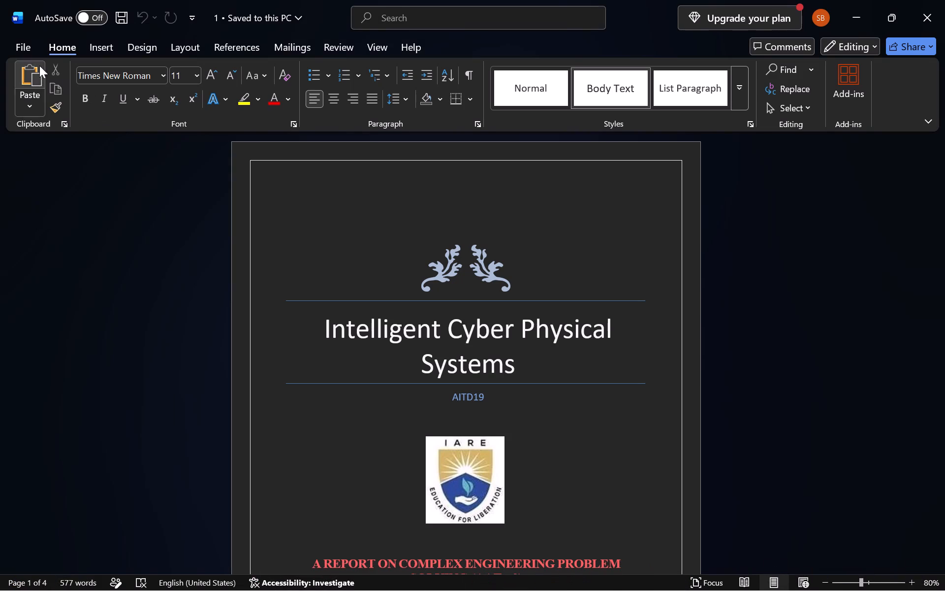
left_click(30, 50)
left_click(53, 112)
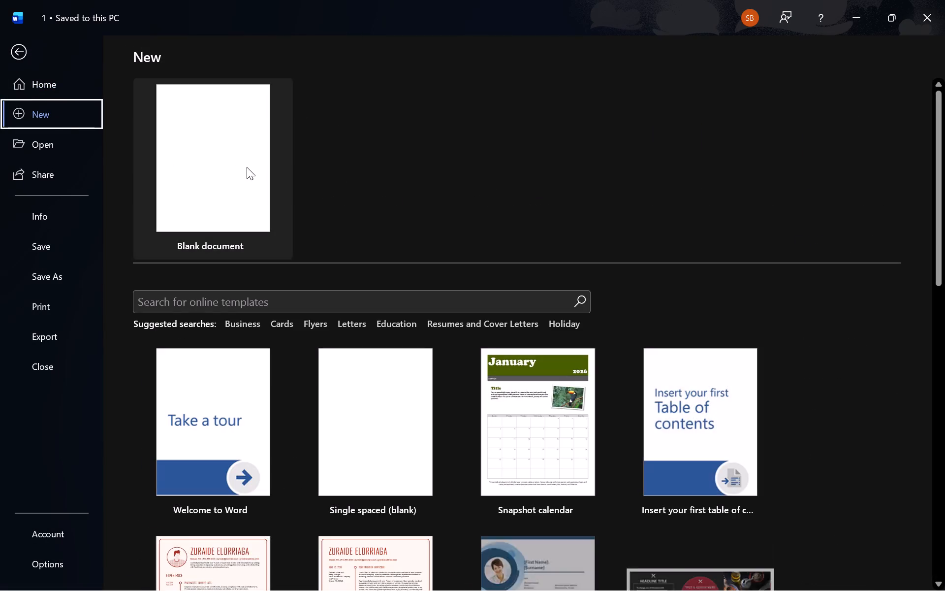
left_click(228, 162)
key("ctrl+v")
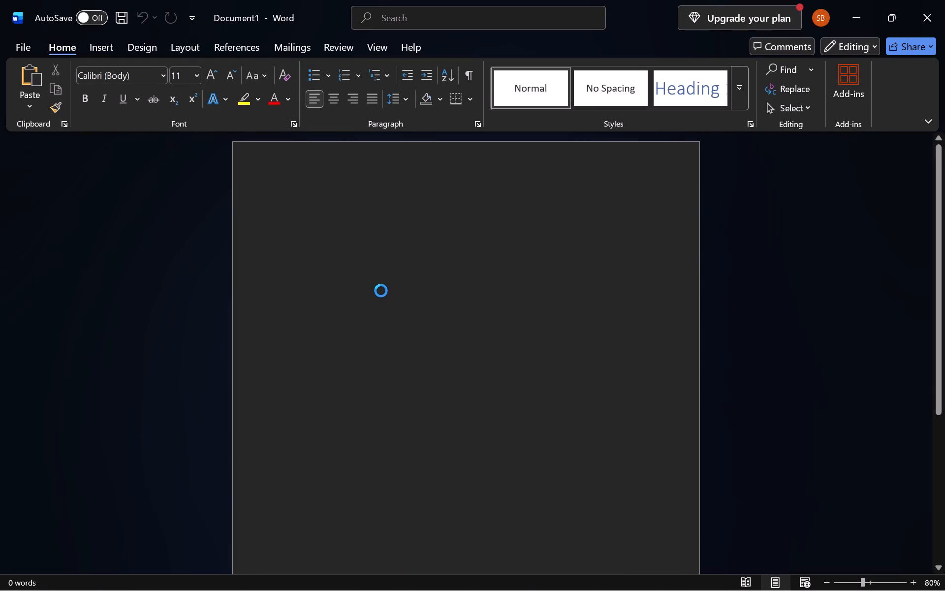
scroll(378, 331, "up", 9)
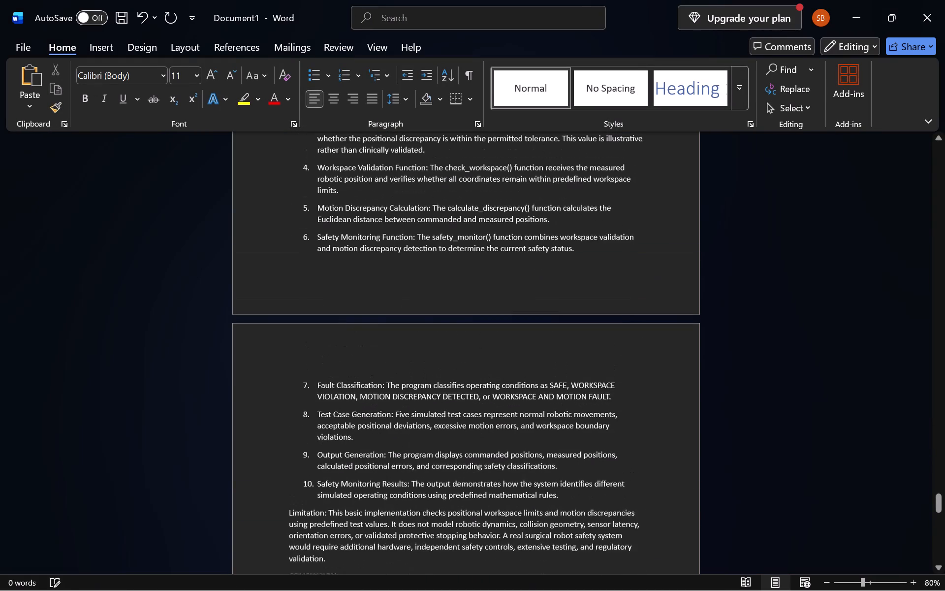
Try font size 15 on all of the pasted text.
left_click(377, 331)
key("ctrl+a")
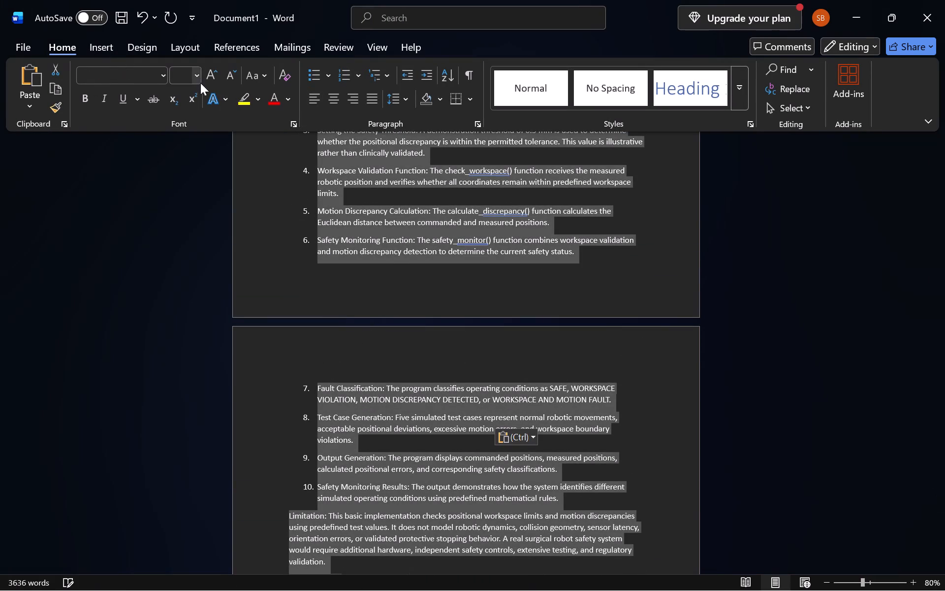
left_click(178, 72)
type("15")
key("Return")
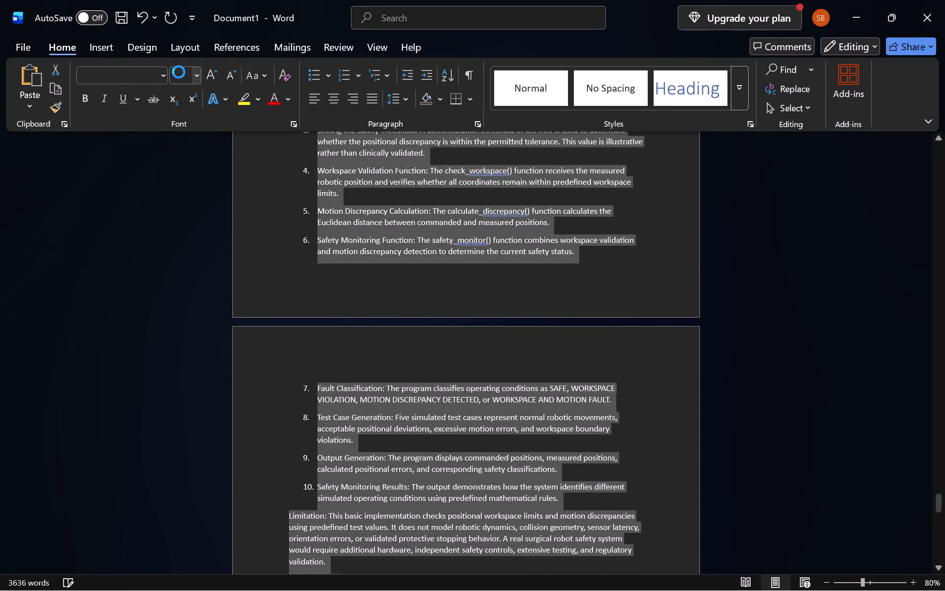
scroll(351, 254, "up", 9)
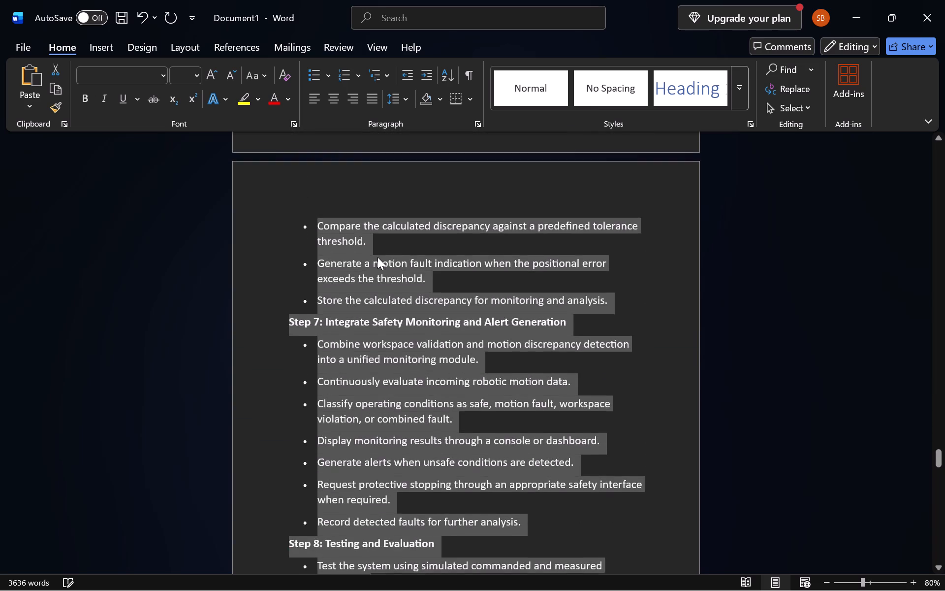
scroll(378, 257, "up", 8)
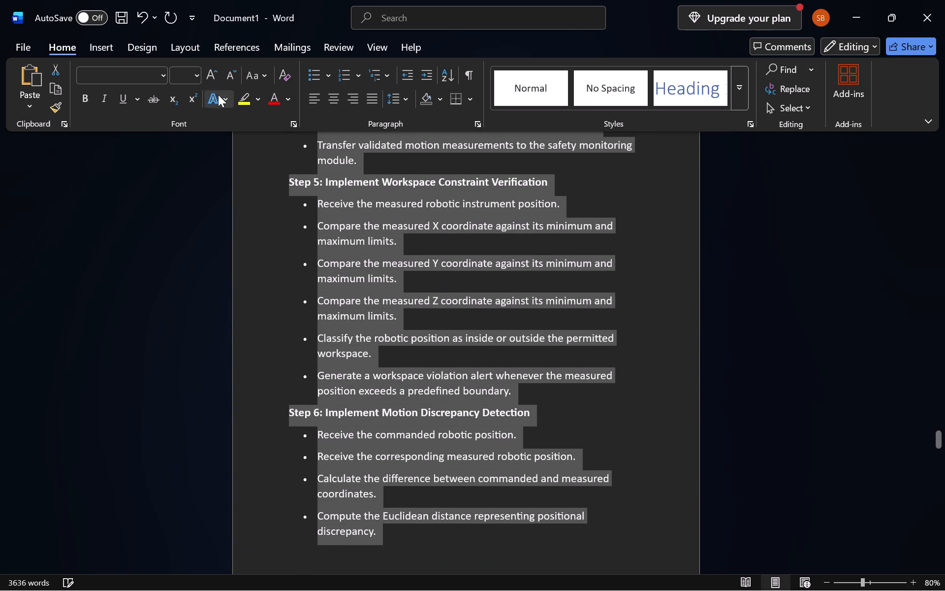
Set the font size of the entire document text to 14.
left_click(181, 76)
type("14")
key("Return")
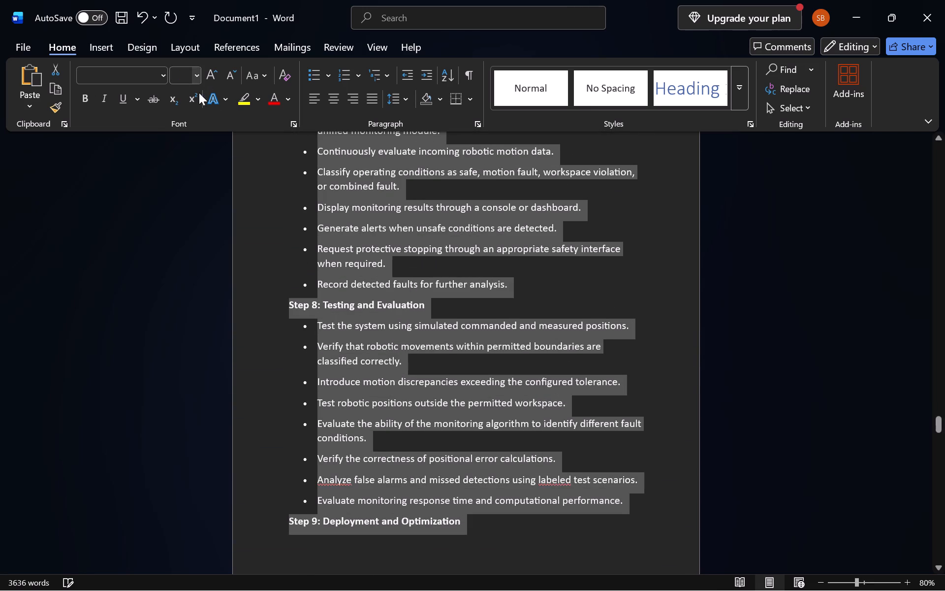
Look through the resized text, from the project steps to the challenges and solutions section.
scroll(398, 352, "up", 1)
scroll(398, 352, "down", 14)
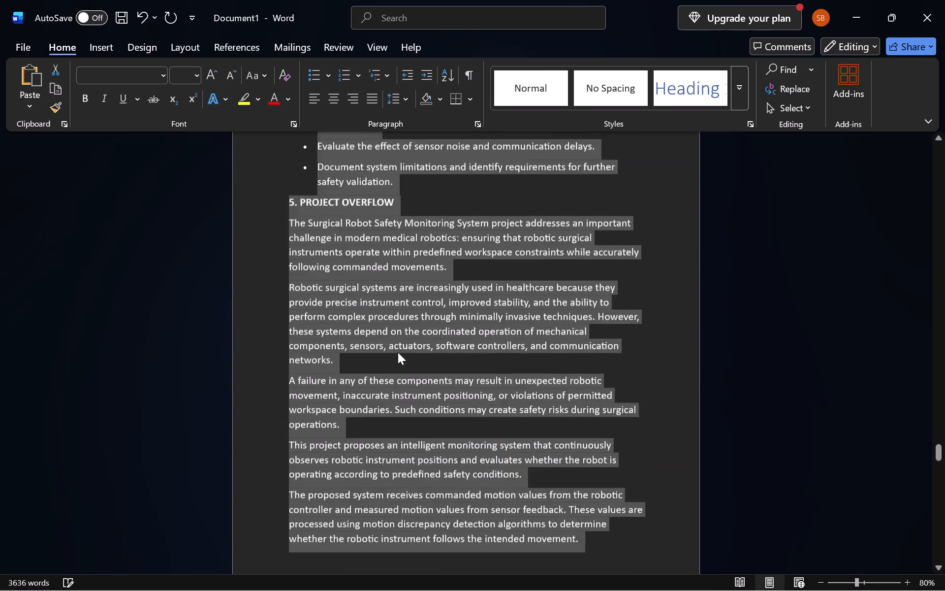
scroll(398, 352, "down", 4)
scroll(398, 352, "up", 1)
scroll(398, 352, "down", 8)
scroll(398, 352, "up", 1)
scroll(398, 352, "down", 6)
scroll(398, 352, "up", 1)
scroll(398, 352, "down", 5)
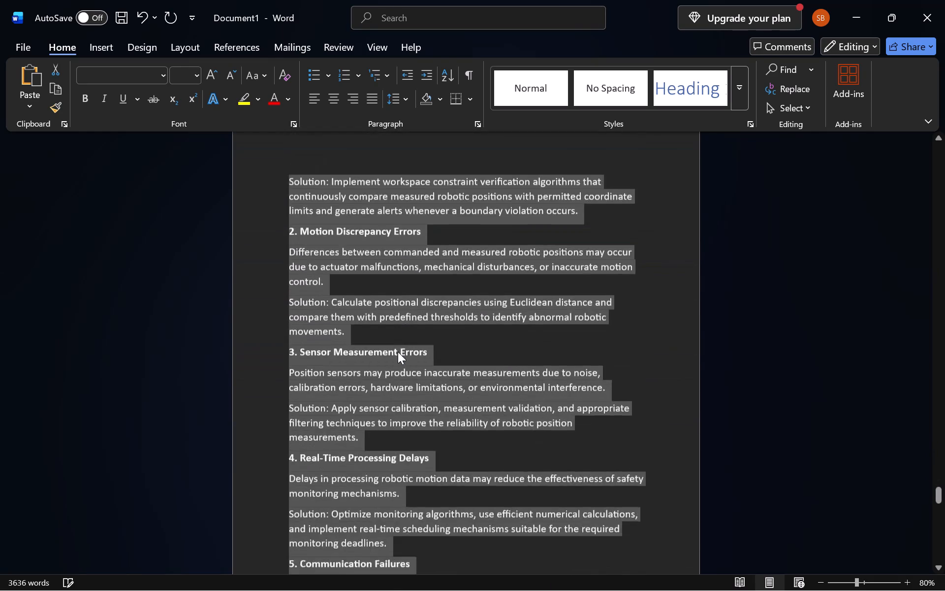
scroll(398, 352, "down", 8)
scroll(398, 351, "up", 1)
scroll(398, 351, "down", 1)
scroll(398, 351, "up", 1)
scroll(398, 351, "down", 2)
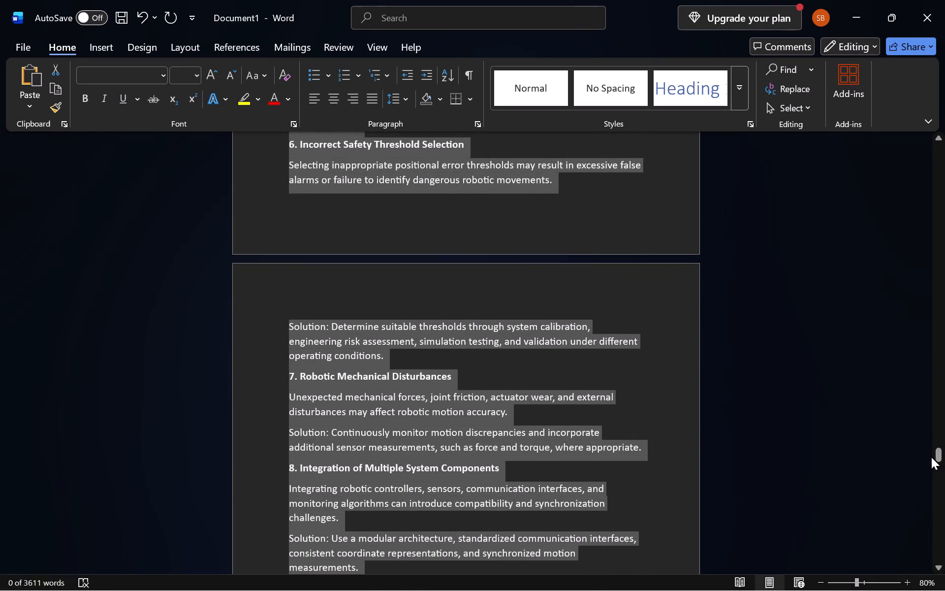
Colour the two-line topic title at the start of the document with the blue theme colour.
left_click_drag(939, 455, 837, 67)
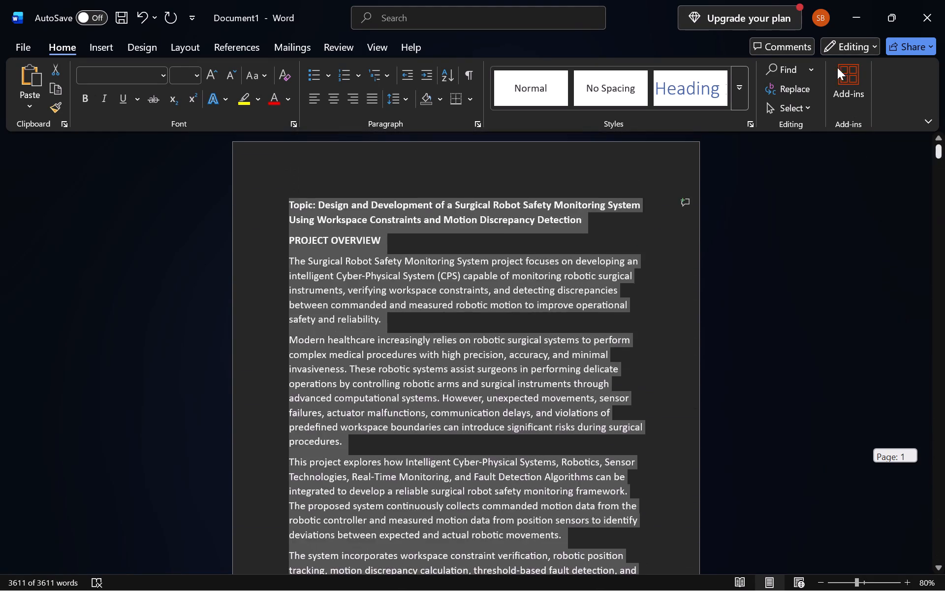
left_click_drag(837, 67, 894, 129)
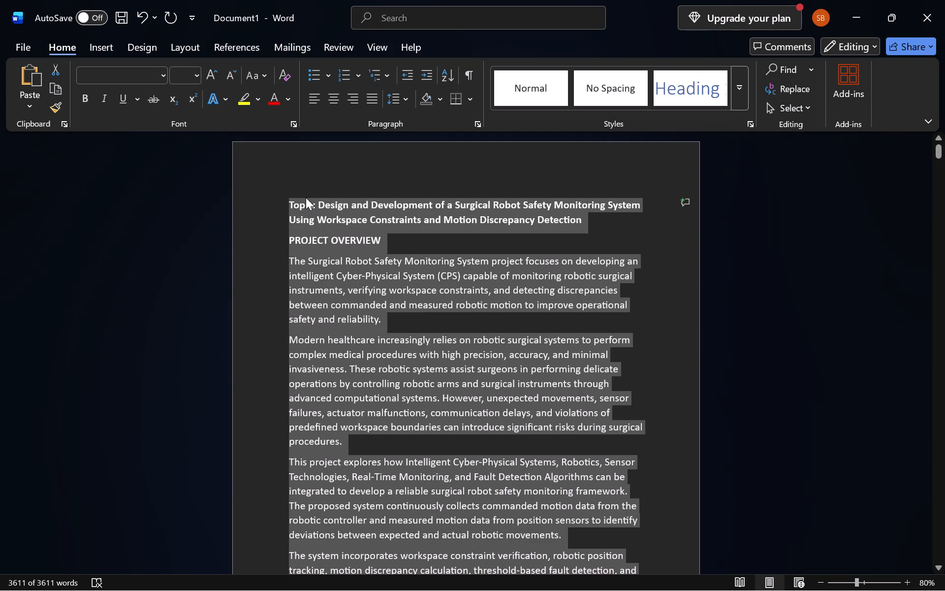
left_click(306, 197)
left_click_drag(594, 225, 267, 197)
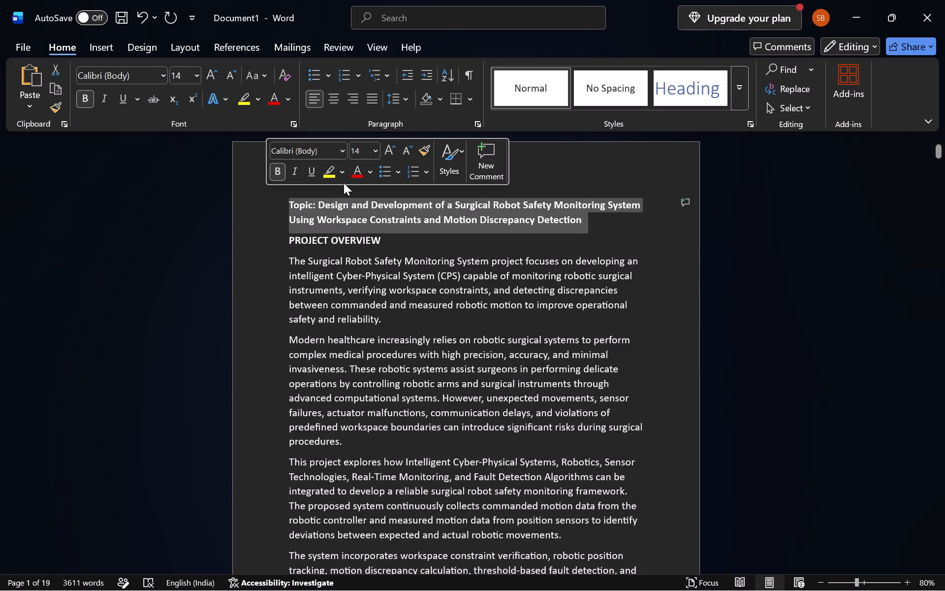
left_click(367, 169)
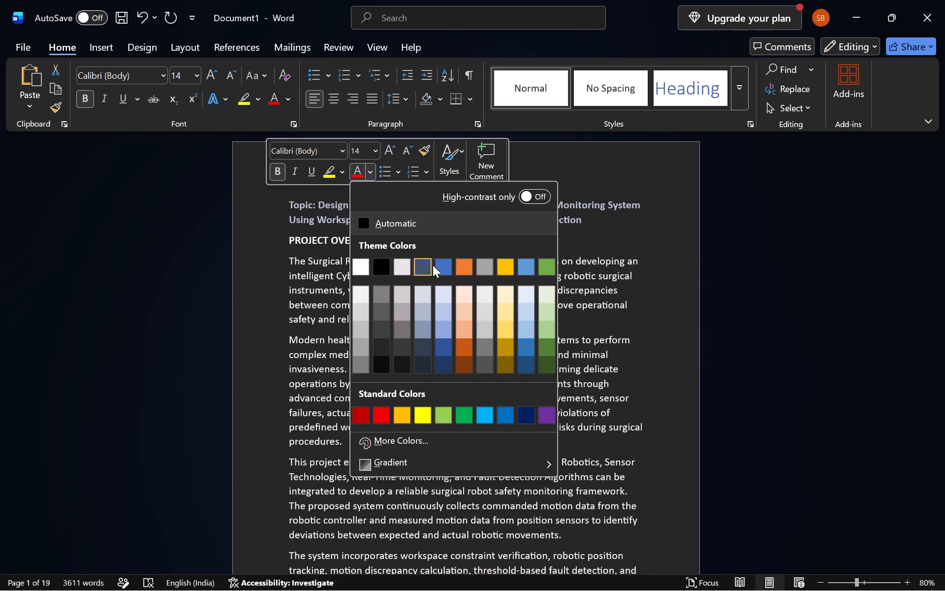
left_click(444, 264)
Colour the PROJECT OVERVIEW heading standard red.
left_click_drag(393, 241, 215, 239)
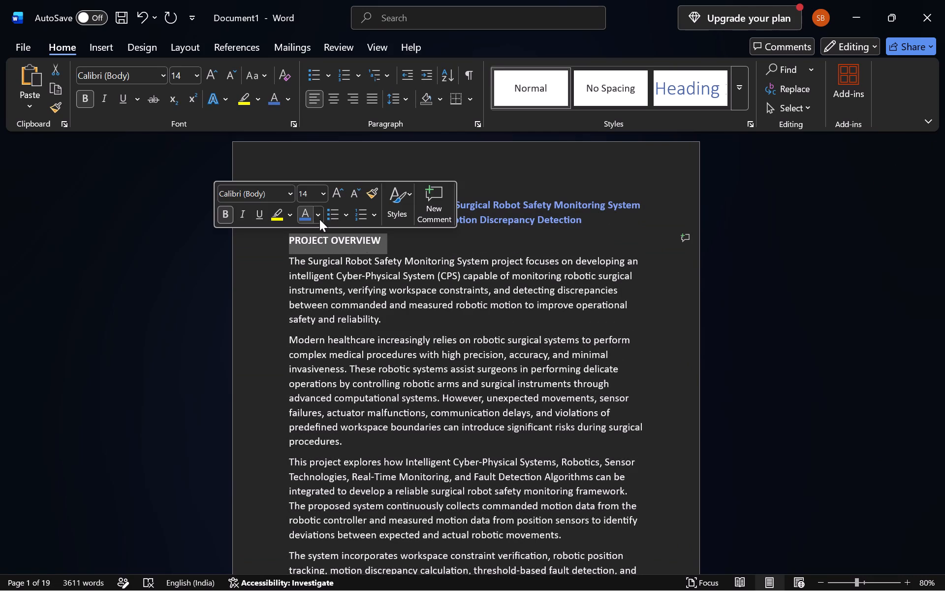
left_click(319, 219)
left_click(324, 455)
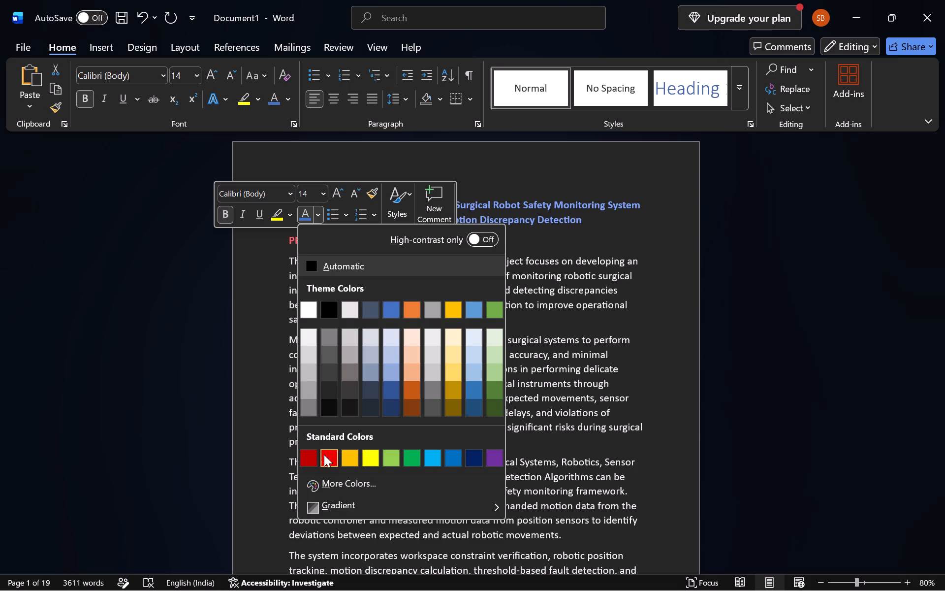
Colour the "1. OBJECTIVES" heading red.
scroll(349, 323, "down", 10)
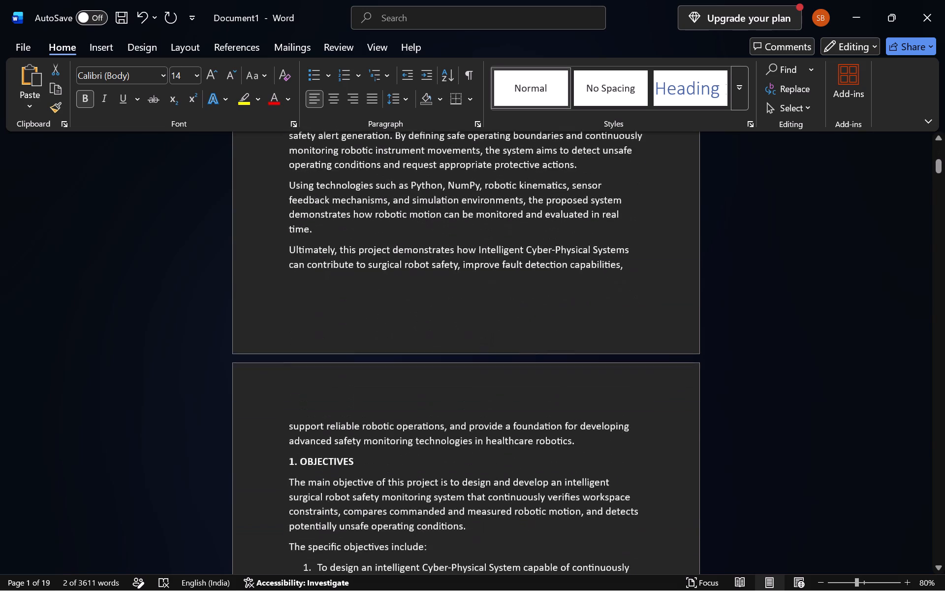
scroll(340, 307, "down", 1)
left_click_drag(375, 294, 205, 274)
left_click(362, 294)
left_click_drag(364, 294, 357, 293)
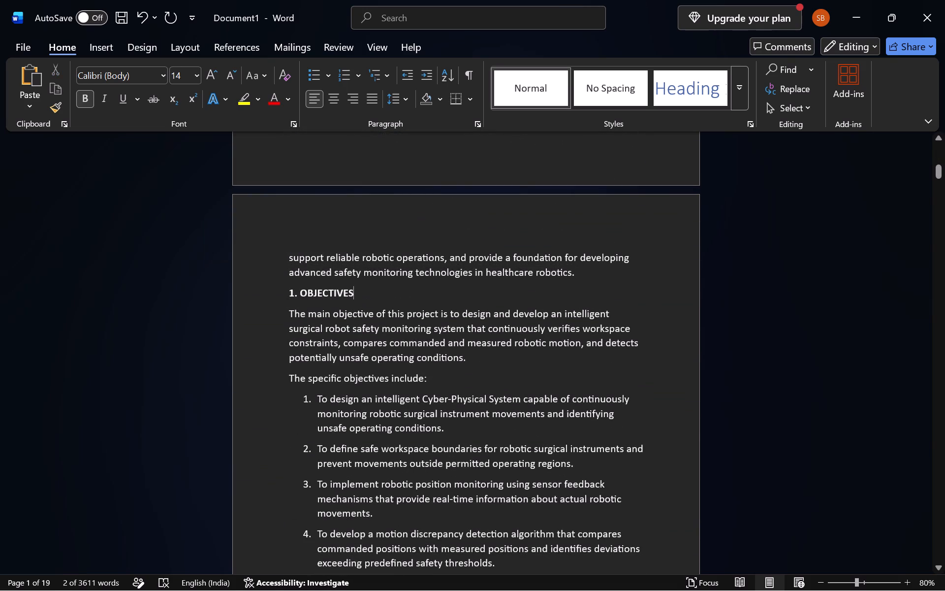
left_click_drag(357, 293, 282, 286)
left_click(366, 267)
Colour the "2. PREREQUISITES AND REQUIREMENTS" heading red.
scroll(342, 361, "down", 3)
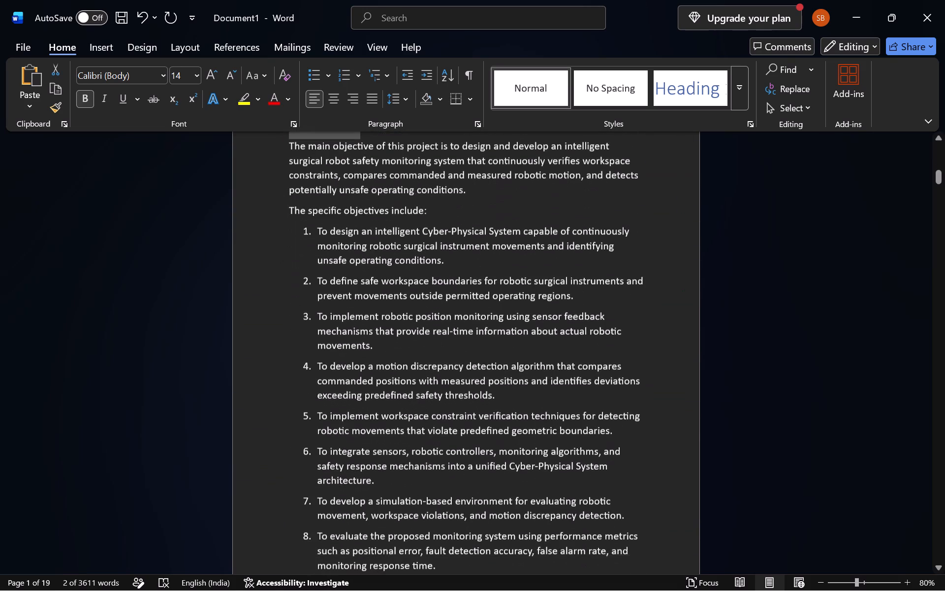
scroll(333, 341, "down", 9)
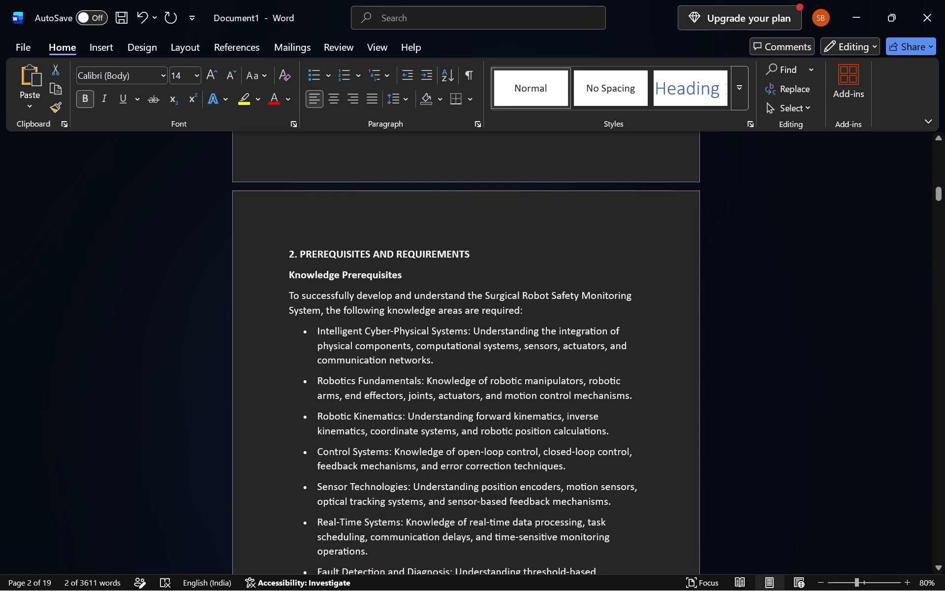
left_click_drag(485, 256, 224, 243)
left_click(315, 220)
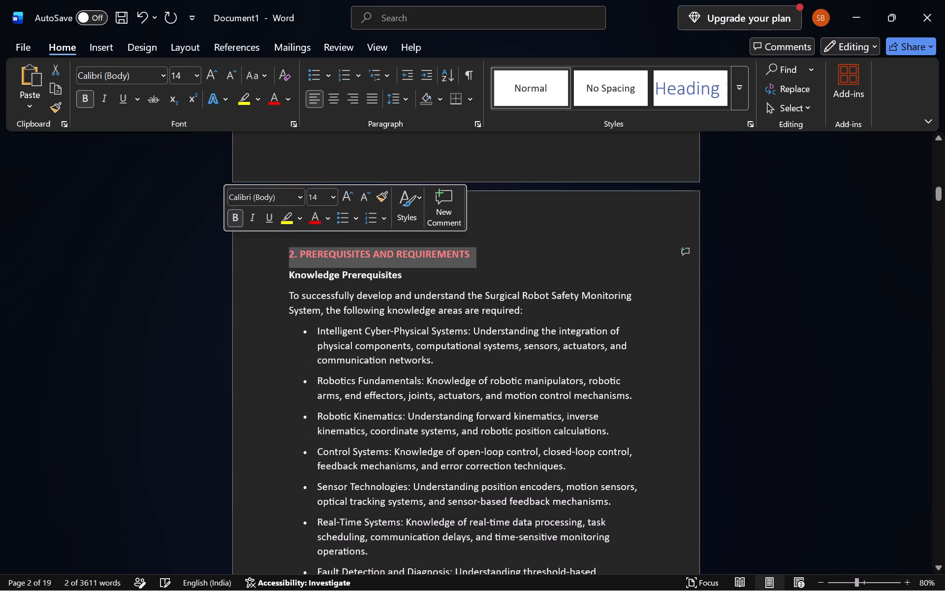
Colour the Hardware Requirements subheading red.
scroll(354, 427, "down", 11)
scroll(325, 380, "down", 3)
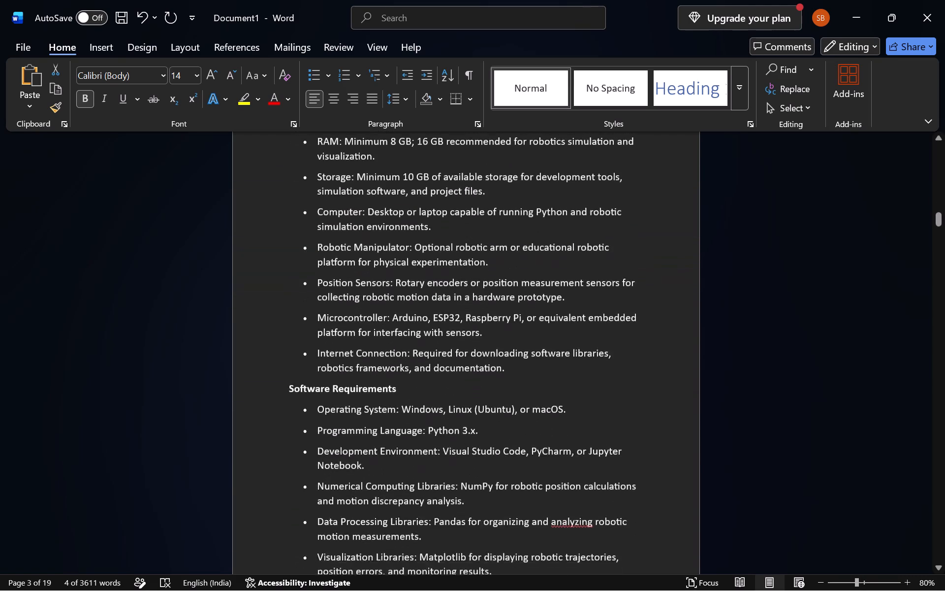
scroll(324, 377, "up", 6)
left_click_drag(429, 297, 224, 294)
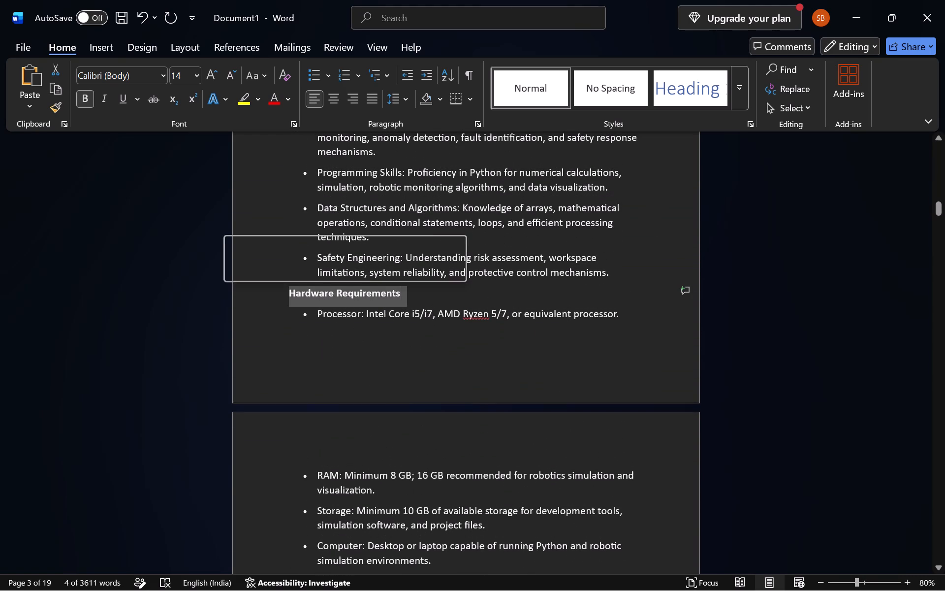
left_click(315, 271)
Colour the Software Requirements subheading red.
scroll(378, 414, "down", 4)
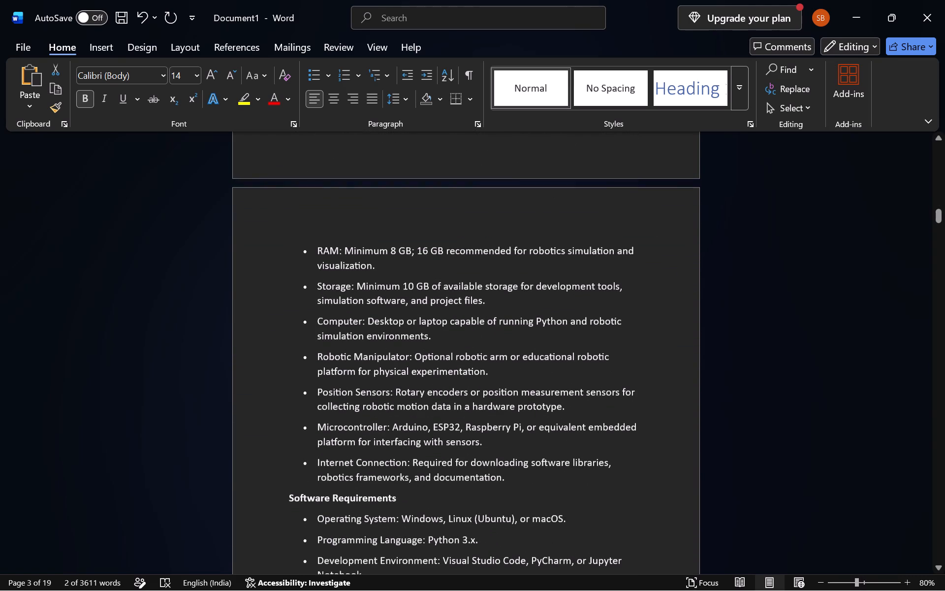
left_click_drag(412, 491, 260, 492)
left_click(349, 463)
Colour the "3. TECHNOLOGIES USED" heading red.
scroll(371, 480, "down", 2)
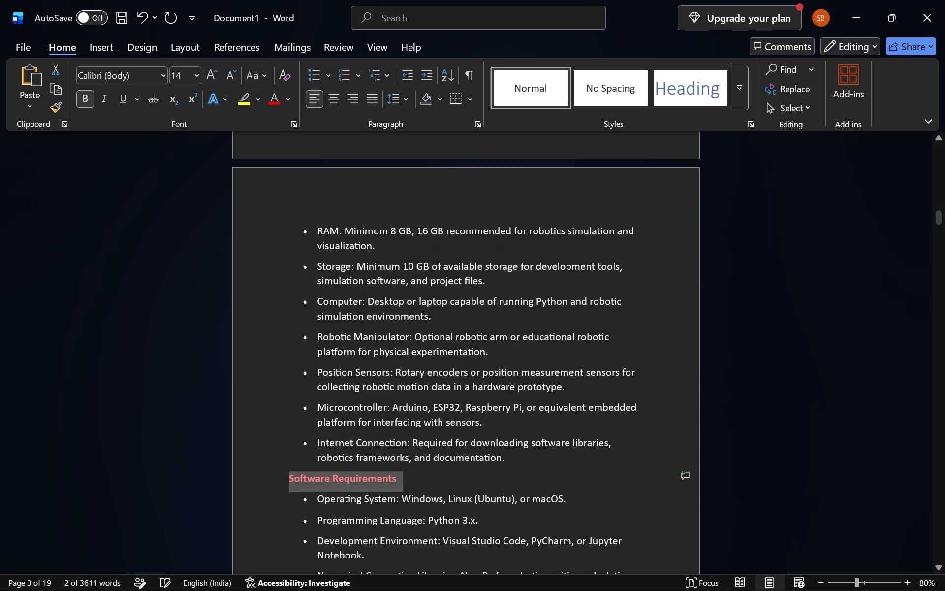
scroll(371, 480, "down", 11)
left_click_drag(405, 305, 256, 296)
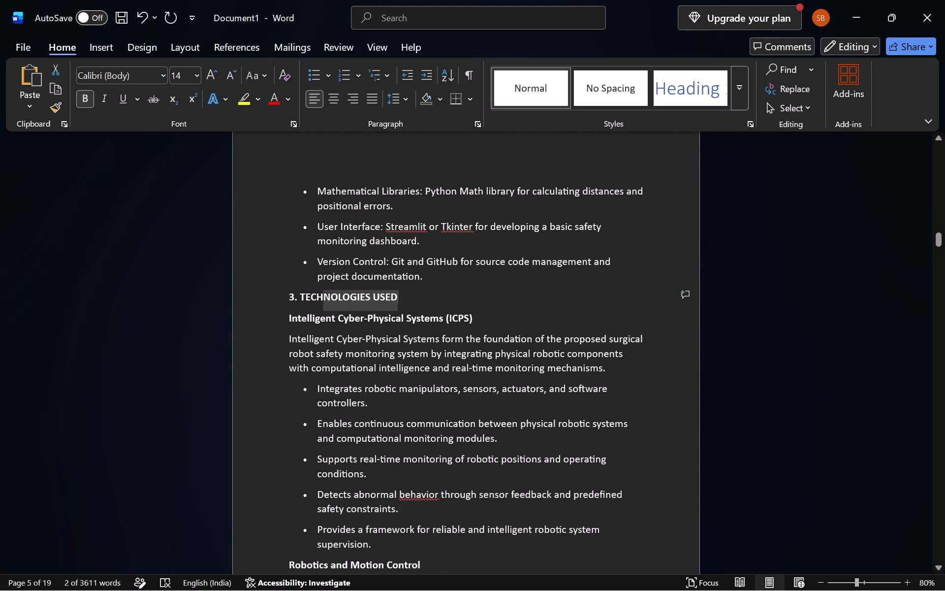
left_click_drag(256, 296, 236, 295)
left_click(325, 268)
Convert the three x, y and z workspace constraint lines above Motion Discrepancy Detection into equations.
scroll(329, 347, "down", 1)
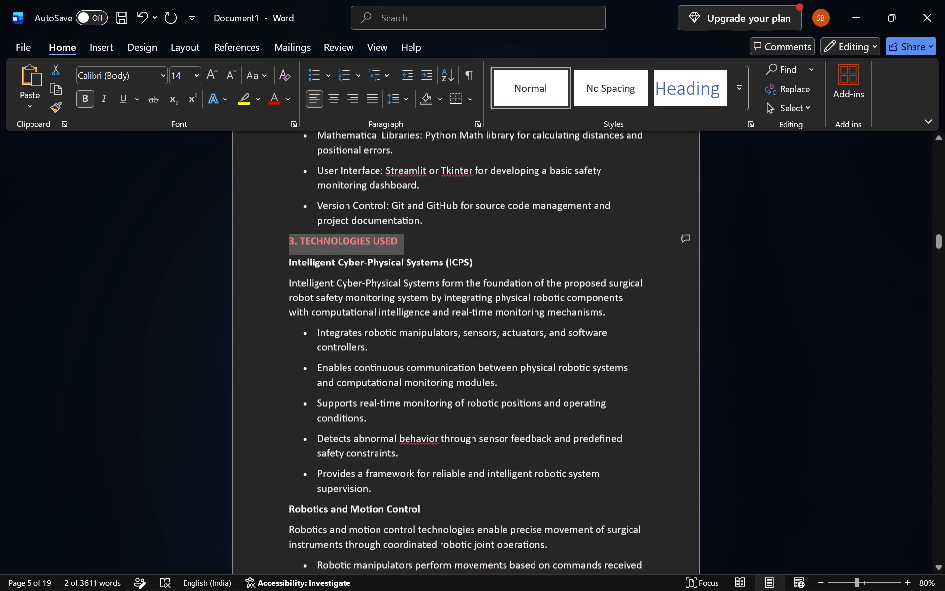
left_click(328, 347)
scroll(295, 378, "down", 3)
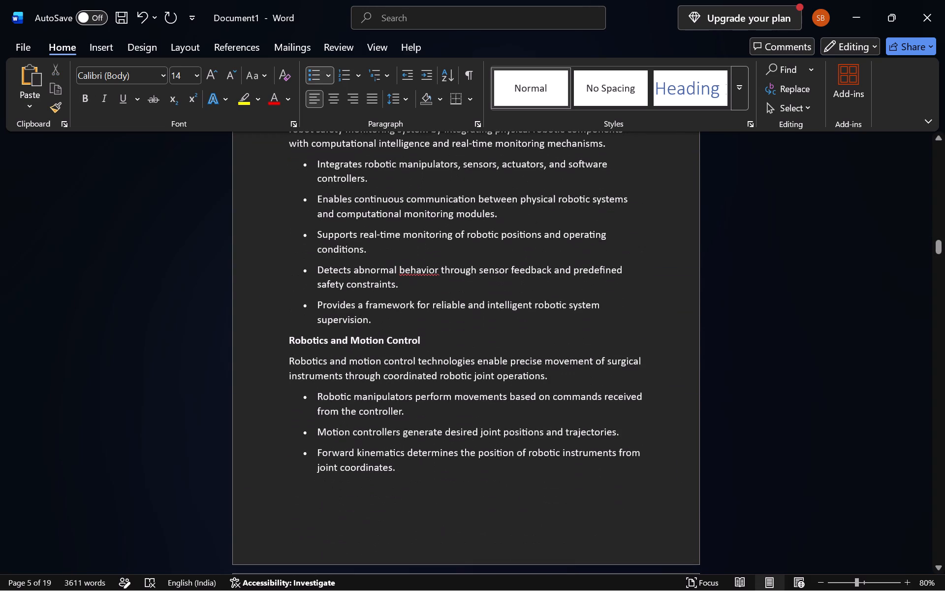
scroll(504, 361, "down", 7)
scroll(461, 357, "down", 4)
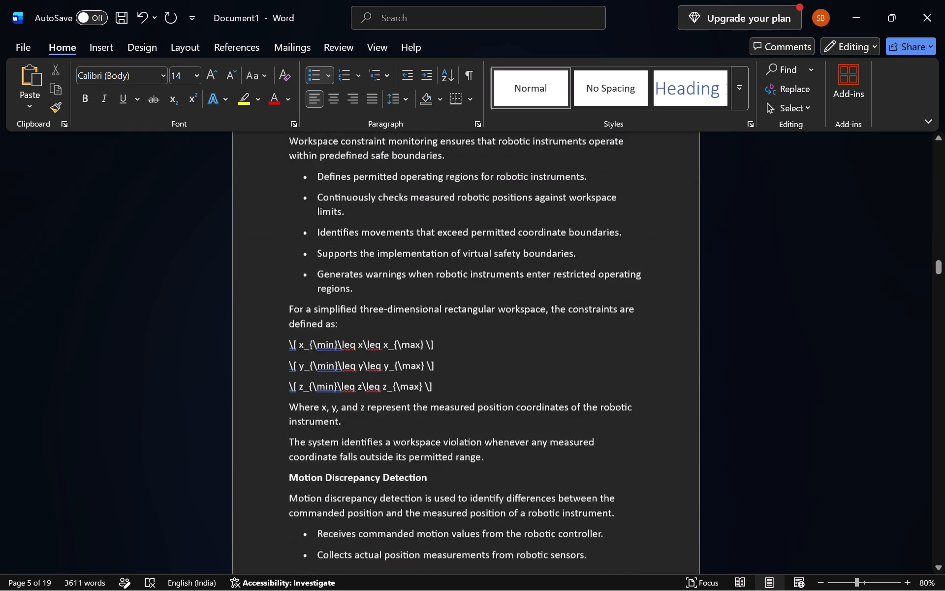
scroll(436, 352, "down", 3)
left_click_drag(460, 193, 299, 153)
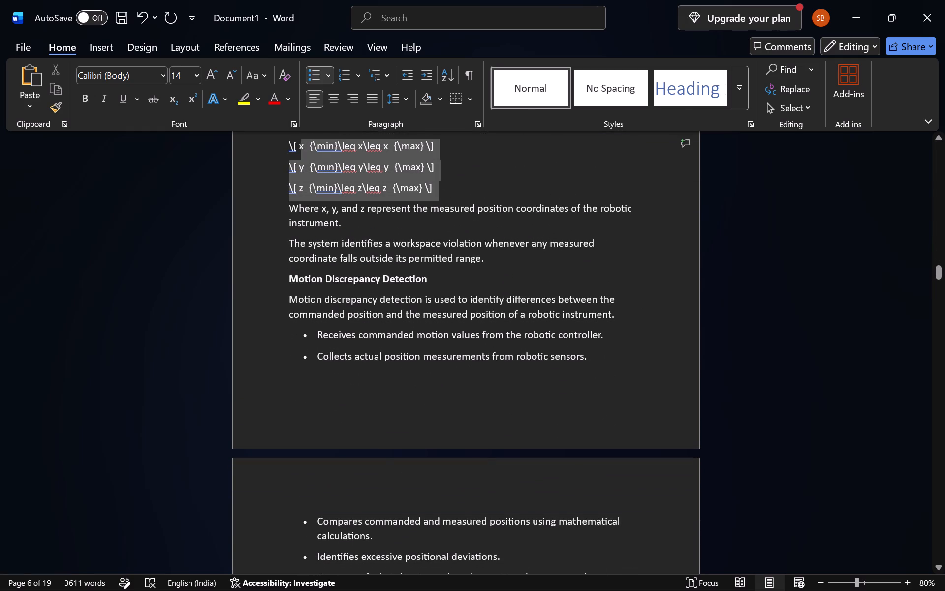
left_click_drag(299, 153, 286, 149)
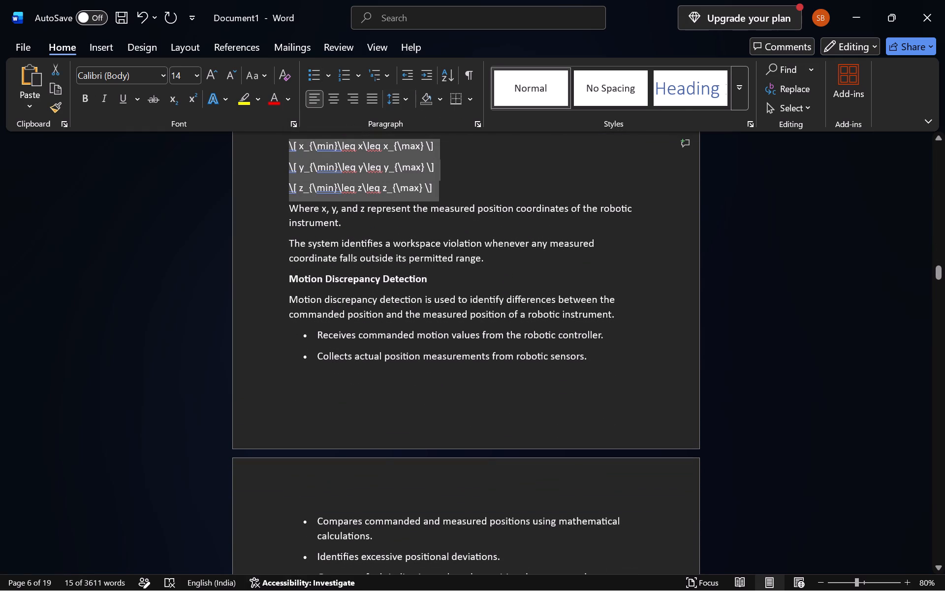
key("alt+equal")
Convert the commanded position, measured position and positional discrepancy formulas under Motion Discrepancy Detection into separate equations.
scroll(380, 406, "down", 5)
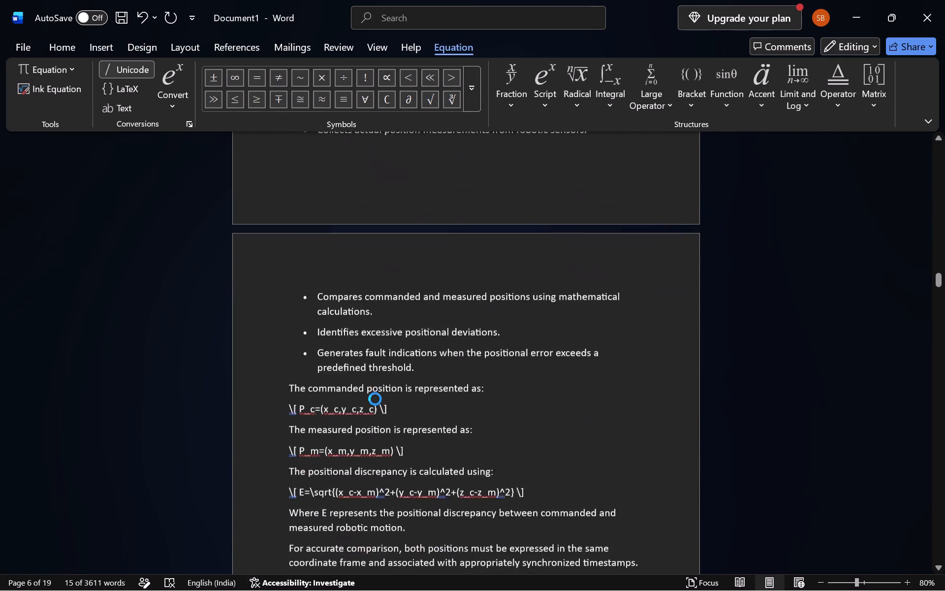
scroll(375, 399, "down", 2)
left_click_drag(409, 237, 246, 249)
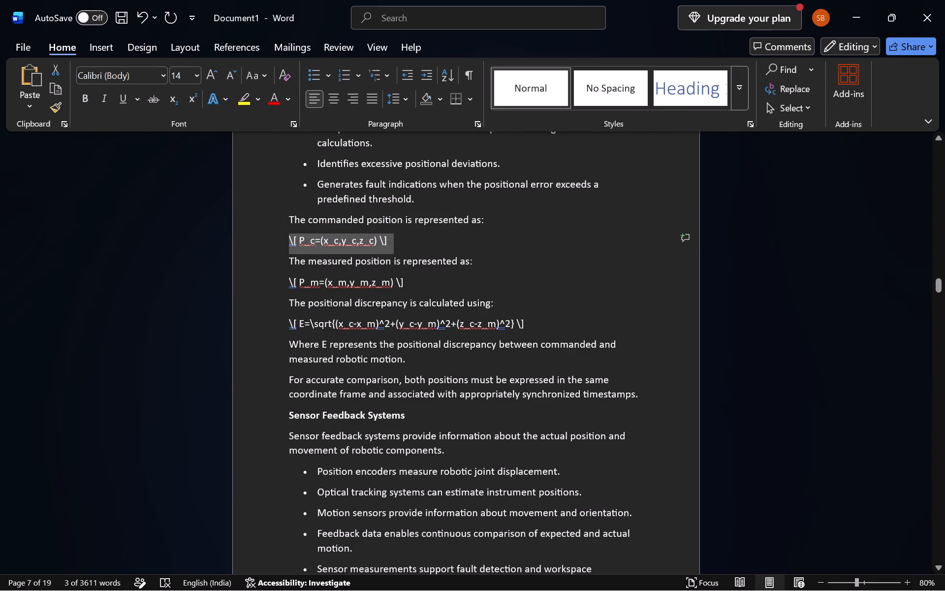
key("alt+equal")
left_click_drag(433, 286, 374, 282)
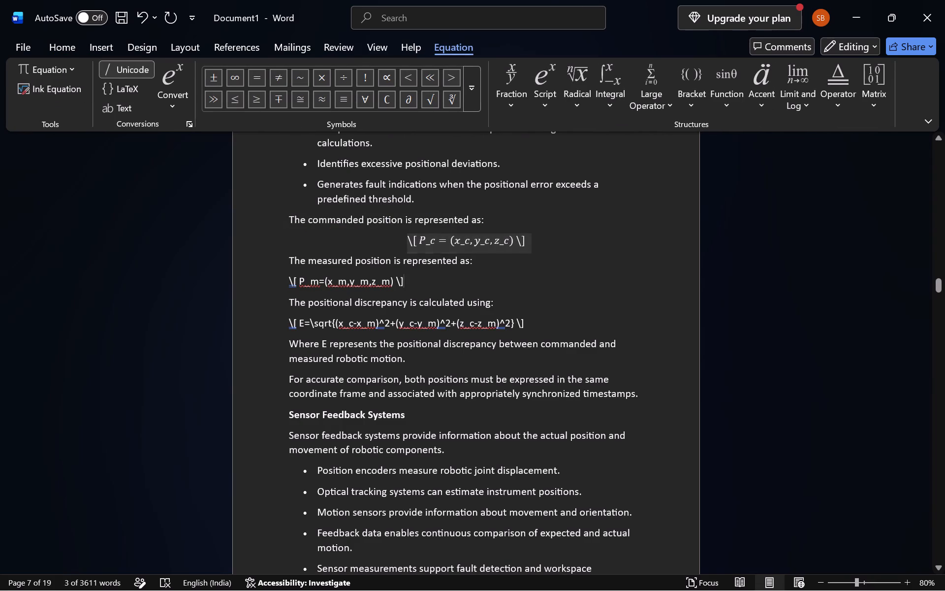
left_click_drag(374, 282, 283, 279)
key("alt+equal")
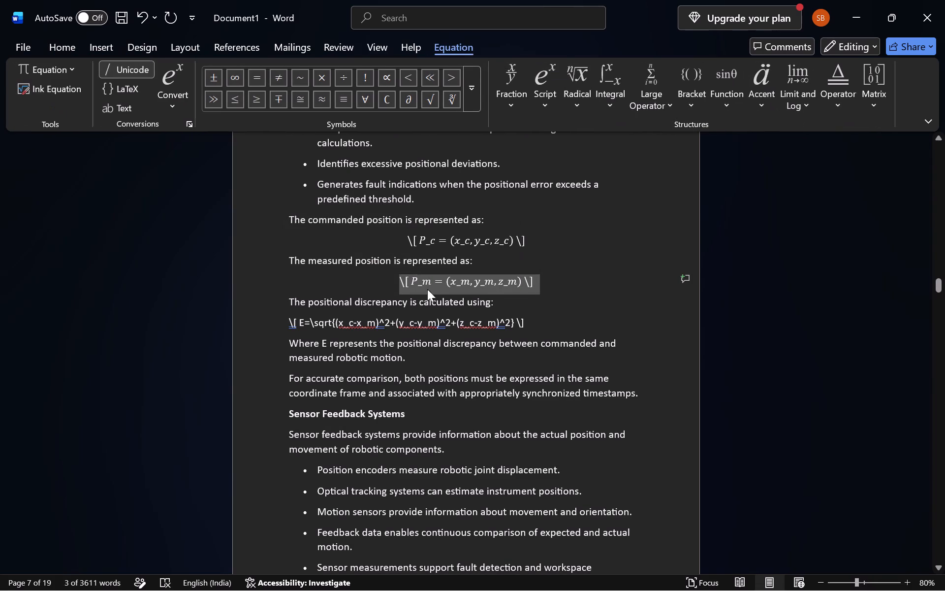
left_click_drag(541, 323, 280, 317)
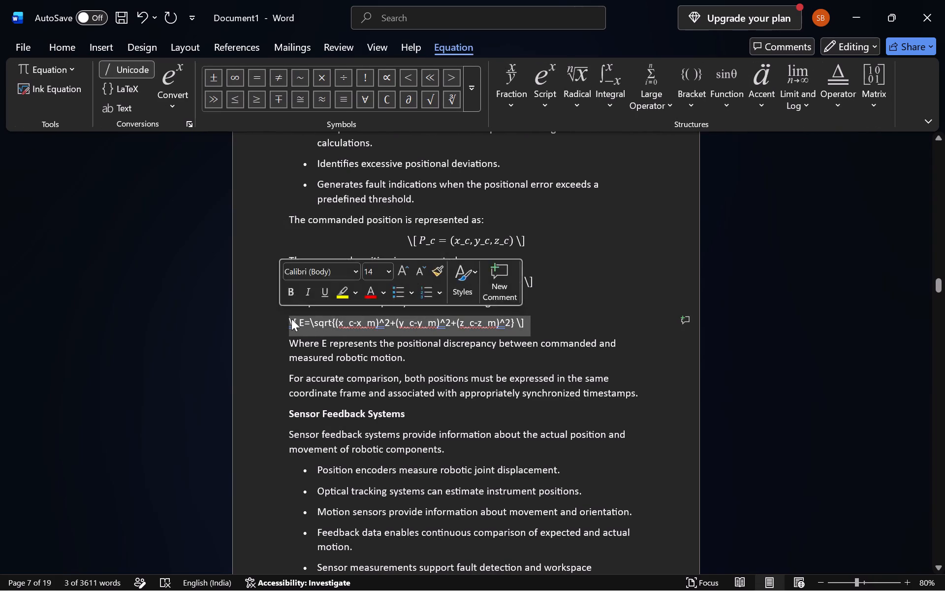
key("alt+equal")
Insert an empty line after the Streamlit bullet to push the "4. IMPLEMENTATION GUIDELINES" heading onto the next page.
scroll(442, 338, "down", 5)
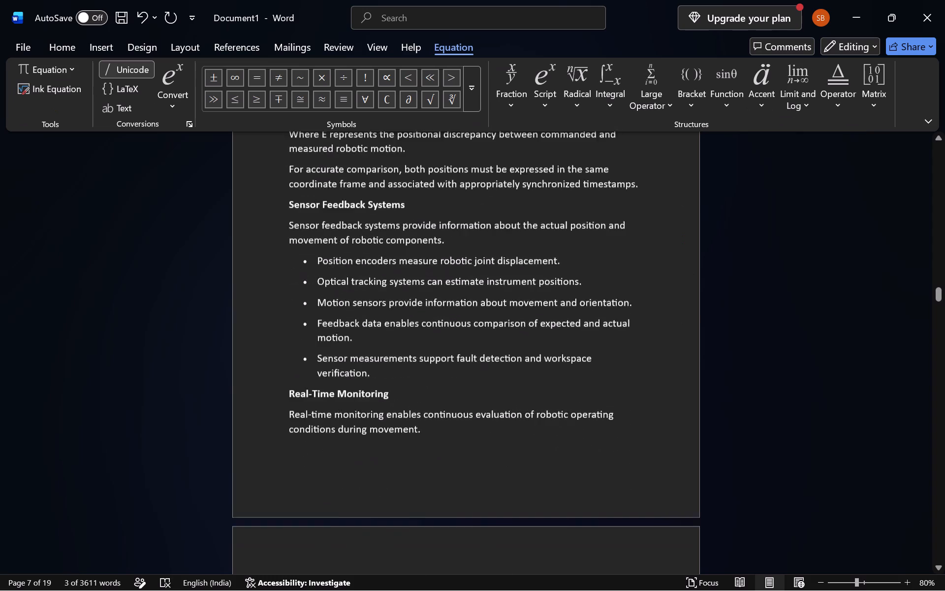
scroll(409, 319, "up", 2)
scroll(409, 319, "down", 9)
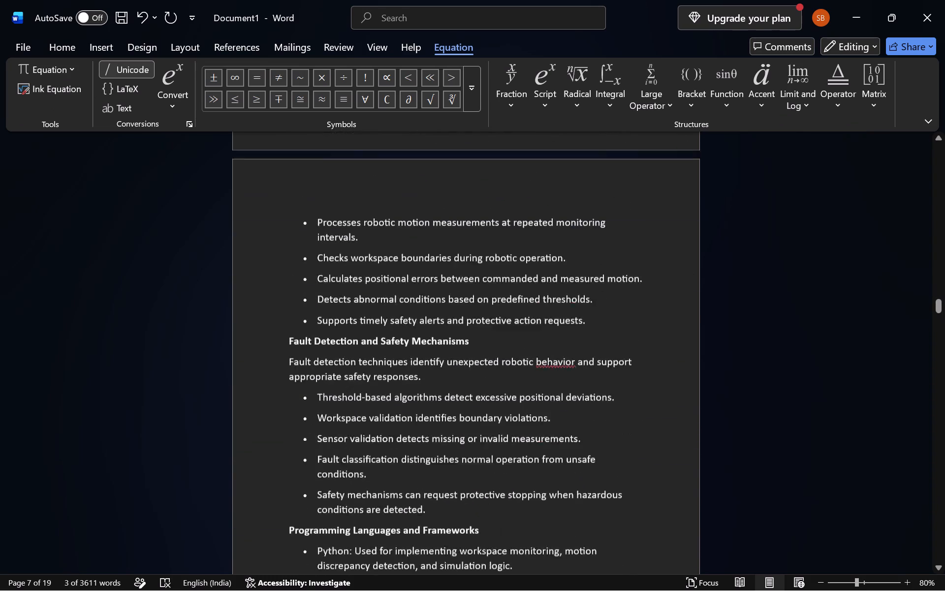
scroll(409, 319, "down", 3)
scroll(409, 319, "up", 1)
scroll(409, 319, "down", 6)
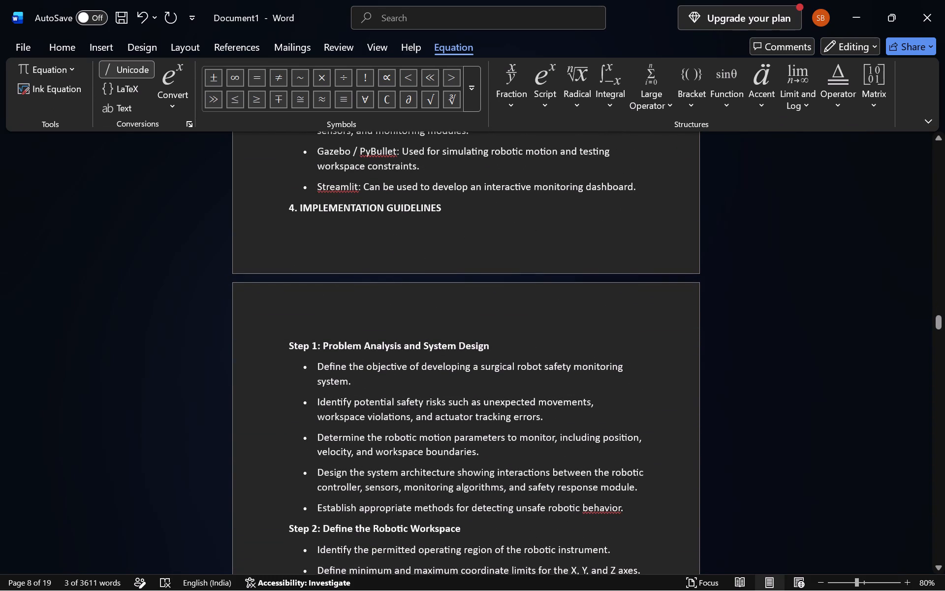
left_click(642, 188)
key("Return")
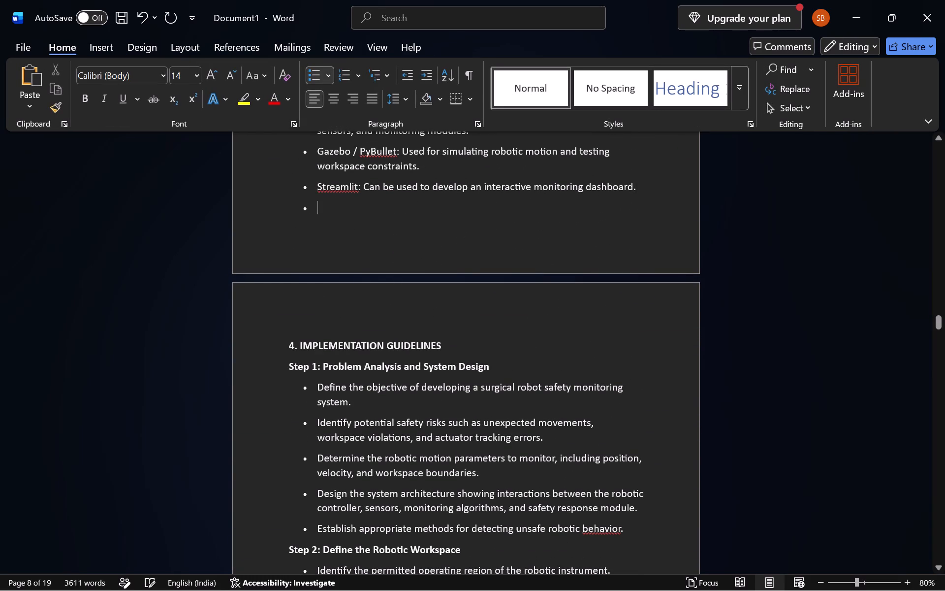
Colour the "4. IMPLEMENTATION GUIDELINES" heading red.
left_click_drag(463, 336, 272, 336)
left_click(366, 316)
Colour the "5. PROJECT OVERFLOW" heading red.
scroll(412, 418, "down", 3)
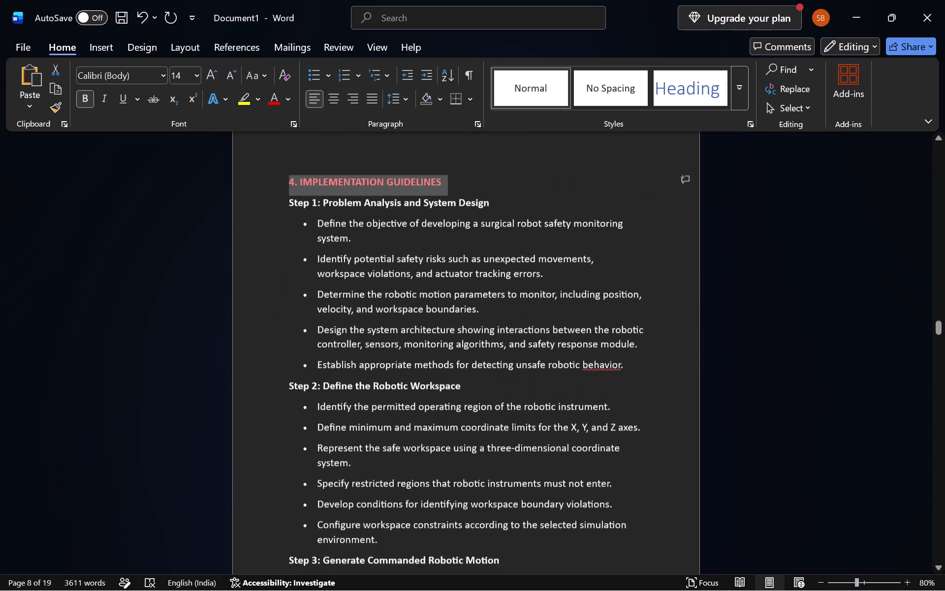
scroll(409, 416, "down", 18)
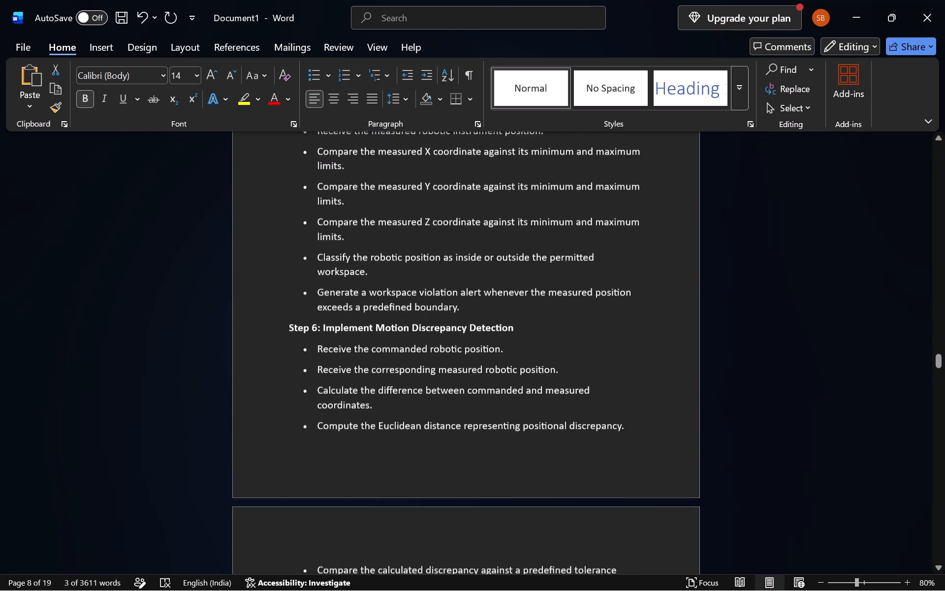
scroll(405, 405, "down", 19)
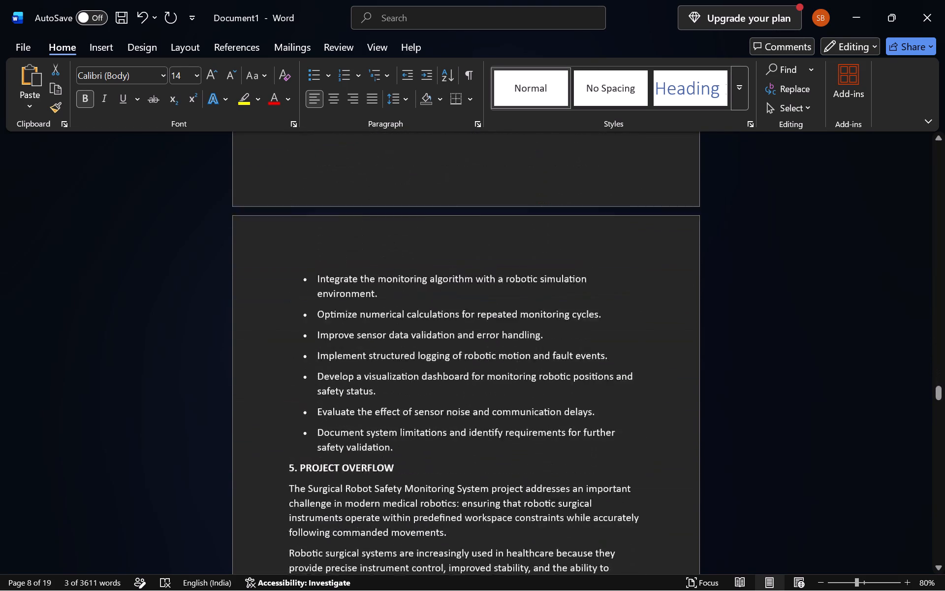
scroll(404, 403, "down", 3)
scroll(404, 403, "up", 4)
left_click_drag(407, 360, 262, 345)
left_click(467, 355)
left_click_drag(405, 361, 269, 357)
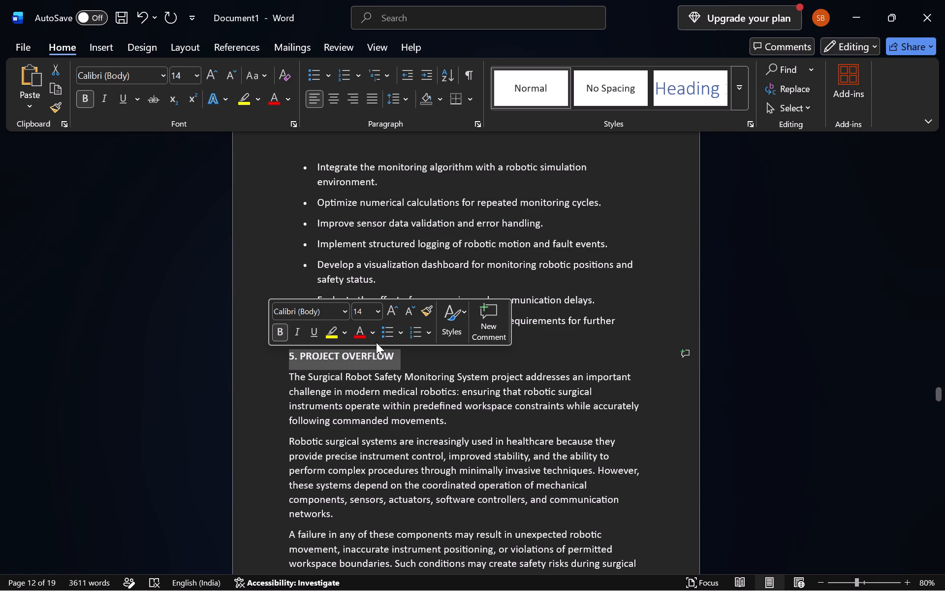
left_click(354, 335)
Colour the POTENTIAL CHALLENGES AND SOLUTIONS heading red.
scroll(409, 449, "down", 13)
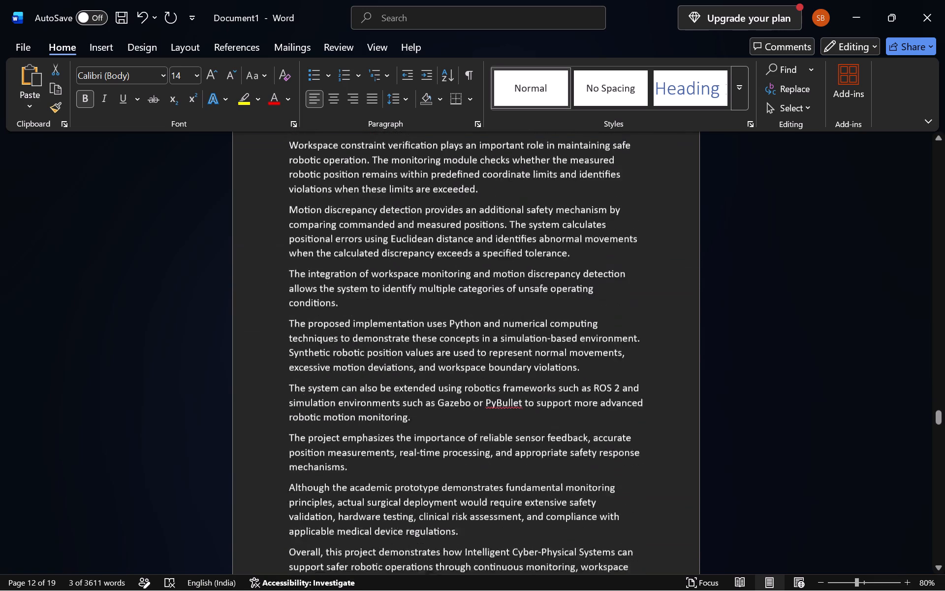
scroll(408, 447, "down", 6)
left_click_drag(495, 233, 285, 228)
left_click(378, 207)
Colour the IMPLEMENTATION CODE heading red.
scroll(421, 348, "down", 2)
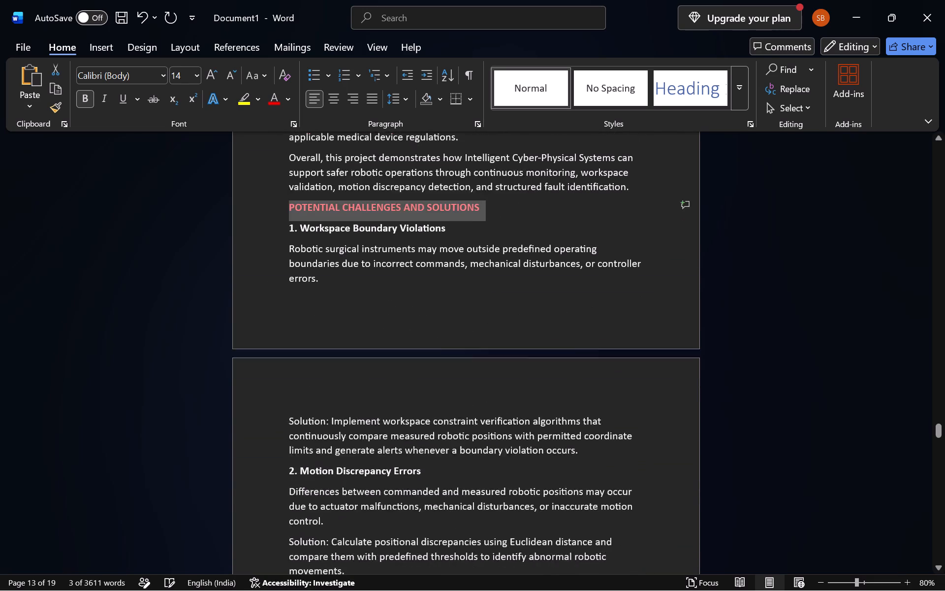
scroll(417, 345, "down", 1)
scroll(417, 345, "up", 1)
scroll(417, 345, "down", 13)
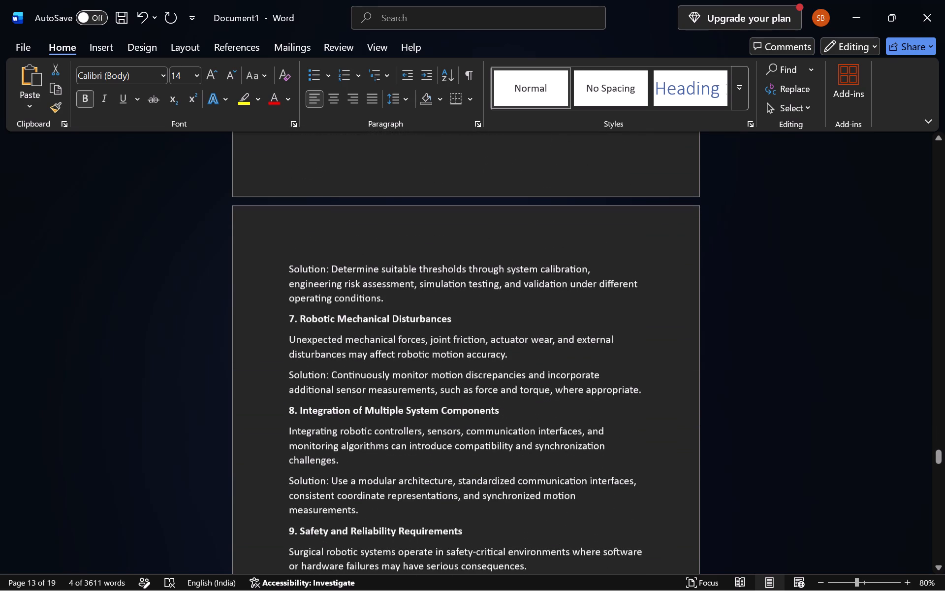
scroll(426, 295, "down", 7)
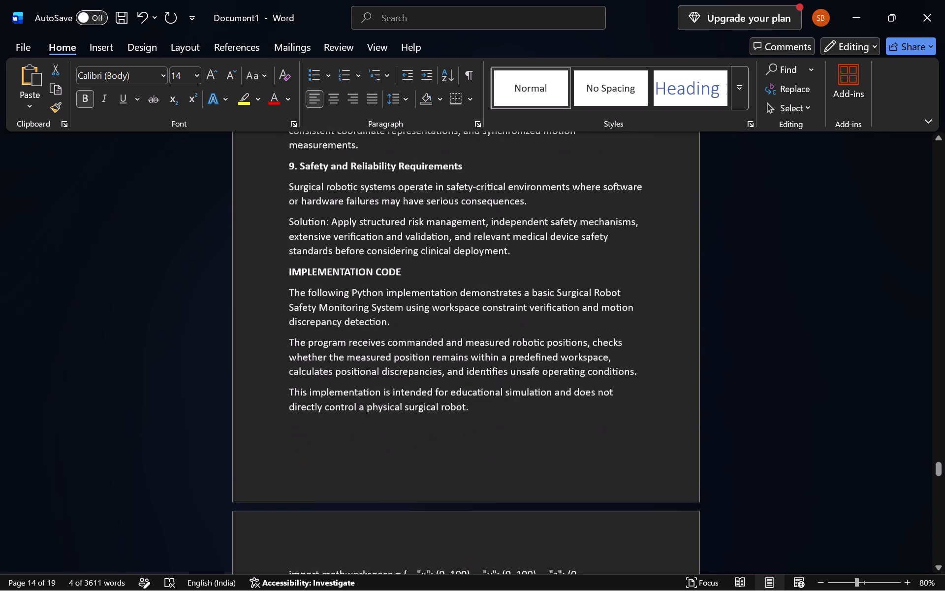
left_click_drag(416, 242, 244, 246)
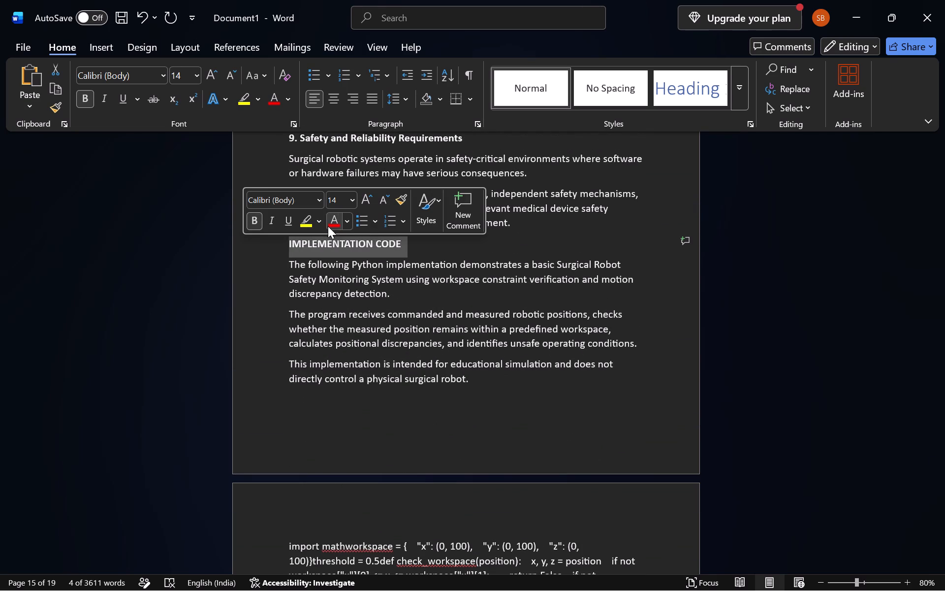
left_click(327, 226)
Convert the Python code block above the OUTPUT heading into an equation.
scroll(387, 366, "down", 7)
scroll(448, 377, "down", 2)
scroll(448, 377, "up", 4)
left_click_drag(613, 380, 252, 238)
key("alt+equal")
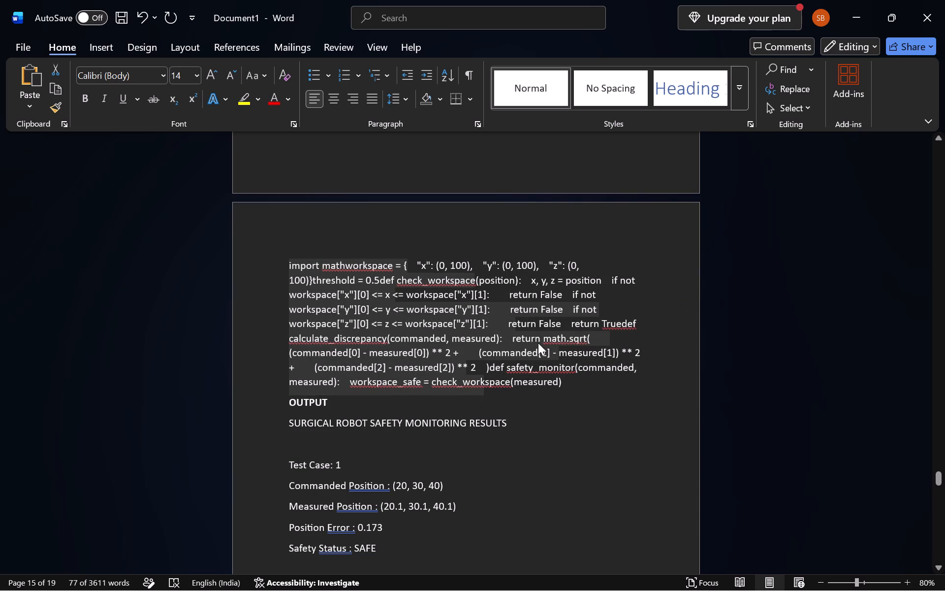
left_click(538, 427)
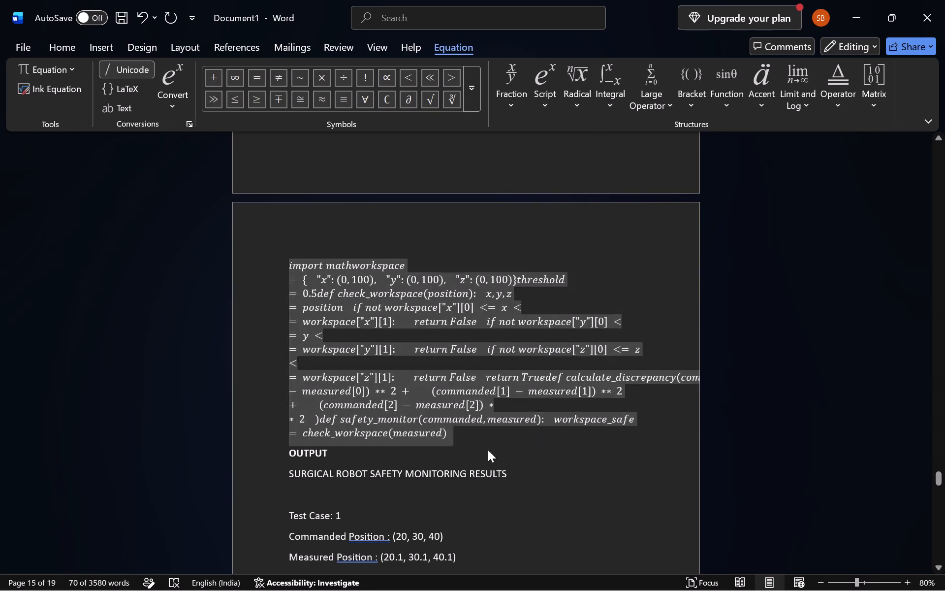
left_click(487, 450)
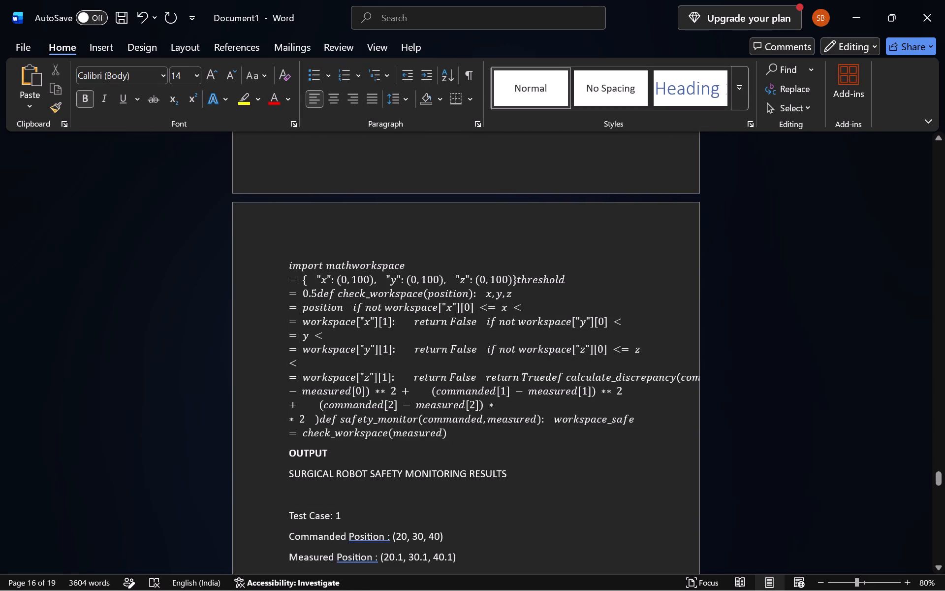
left_click(492, 437)
Colour the OUTPUT heading red.
left_click_drag(339, 453, 254, 452)
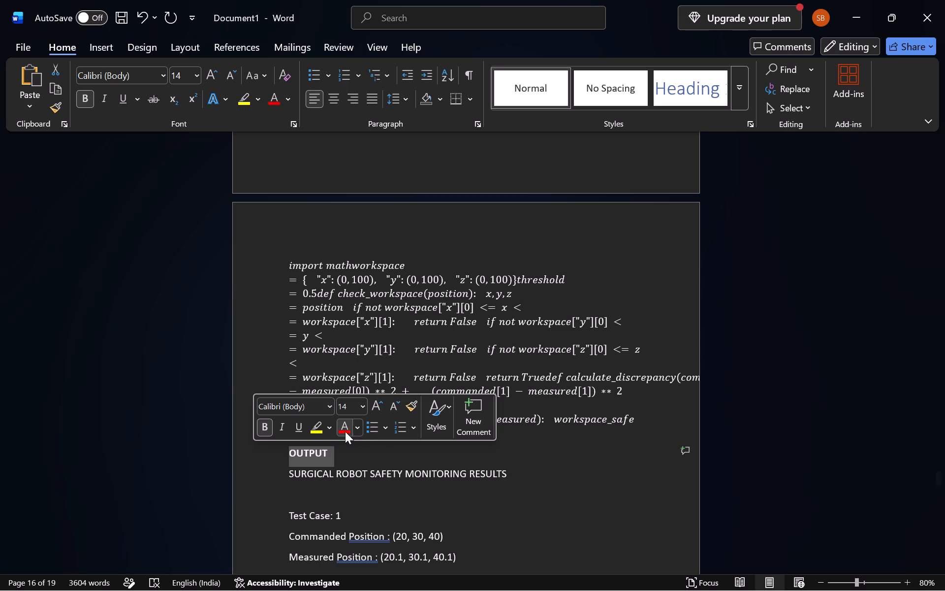
left_click(345, 431)
left_click(442, 460)
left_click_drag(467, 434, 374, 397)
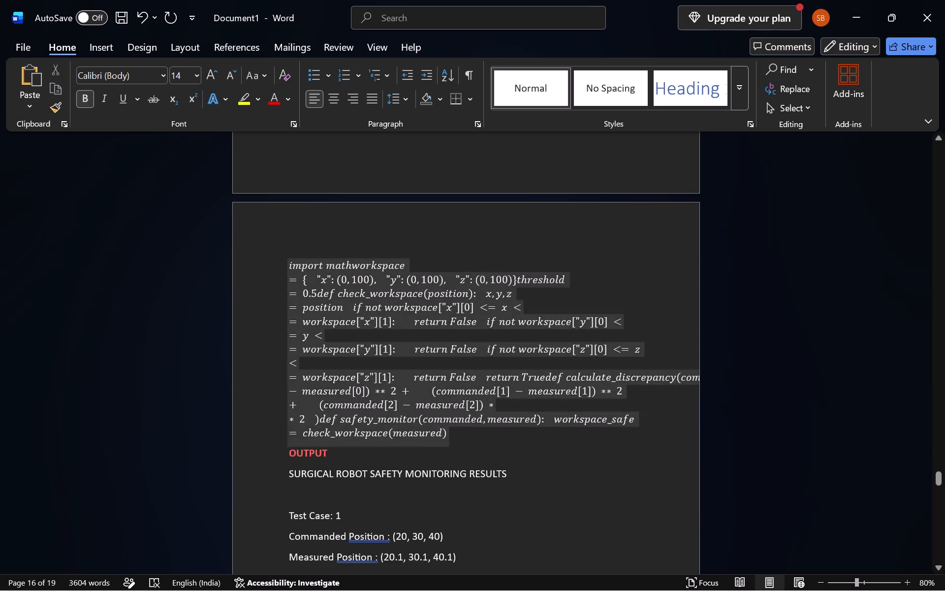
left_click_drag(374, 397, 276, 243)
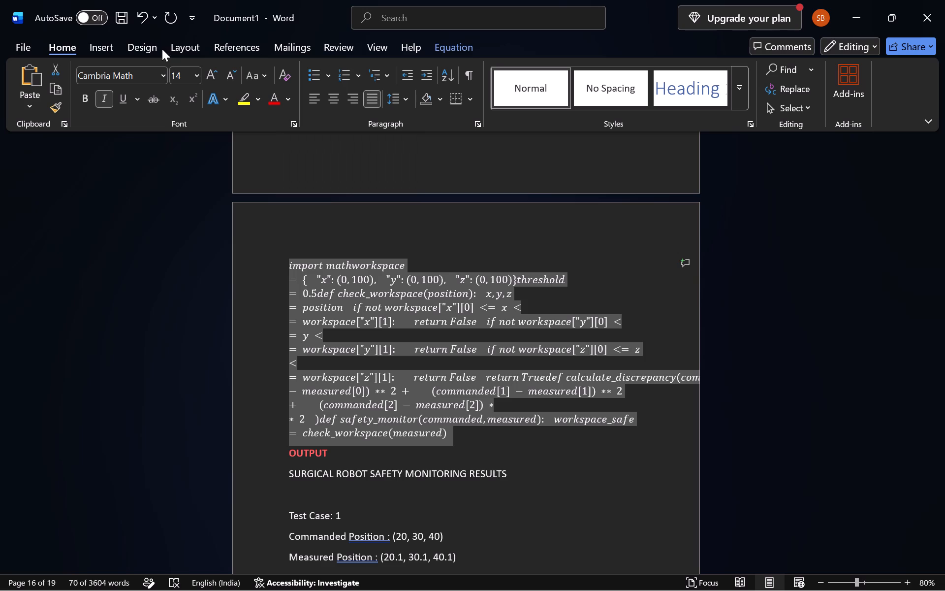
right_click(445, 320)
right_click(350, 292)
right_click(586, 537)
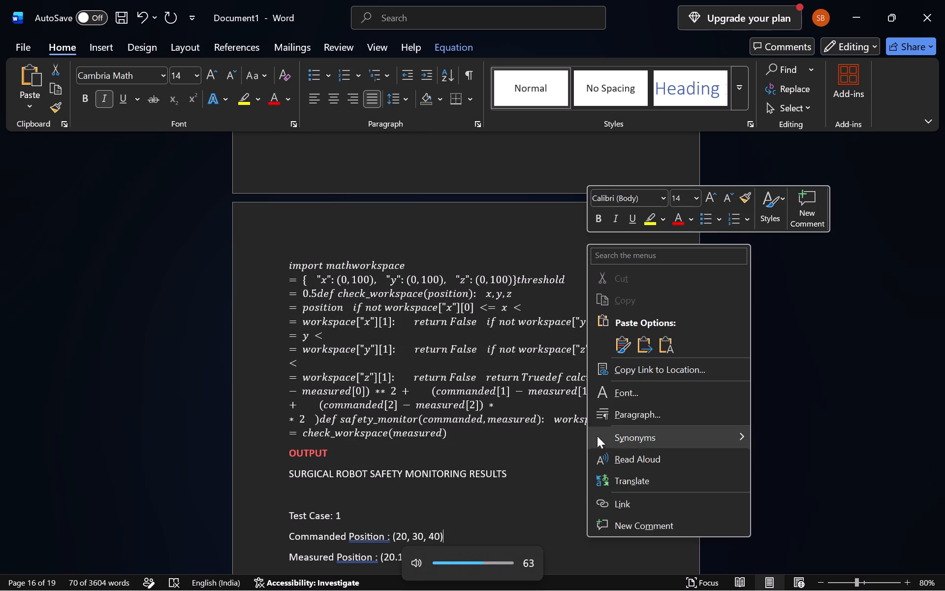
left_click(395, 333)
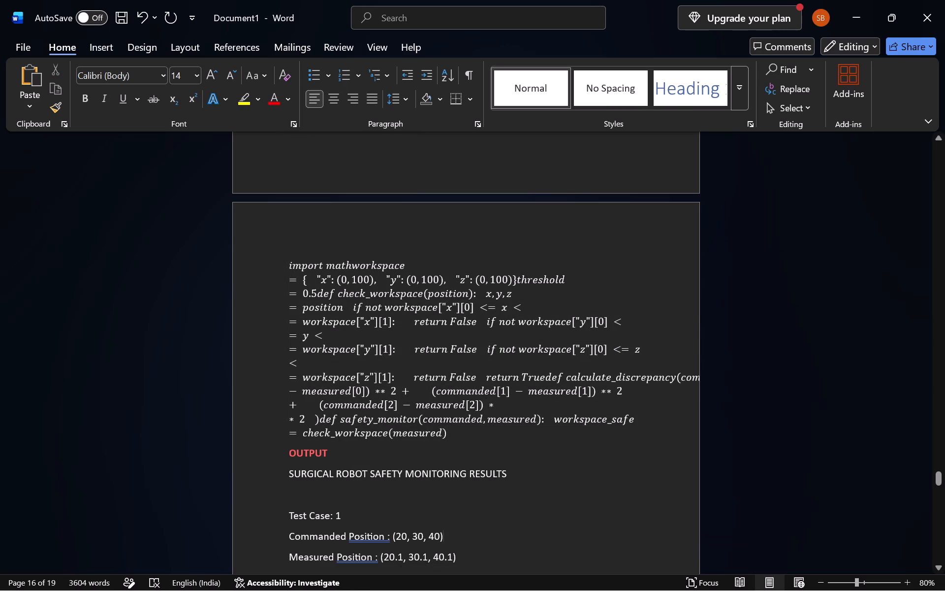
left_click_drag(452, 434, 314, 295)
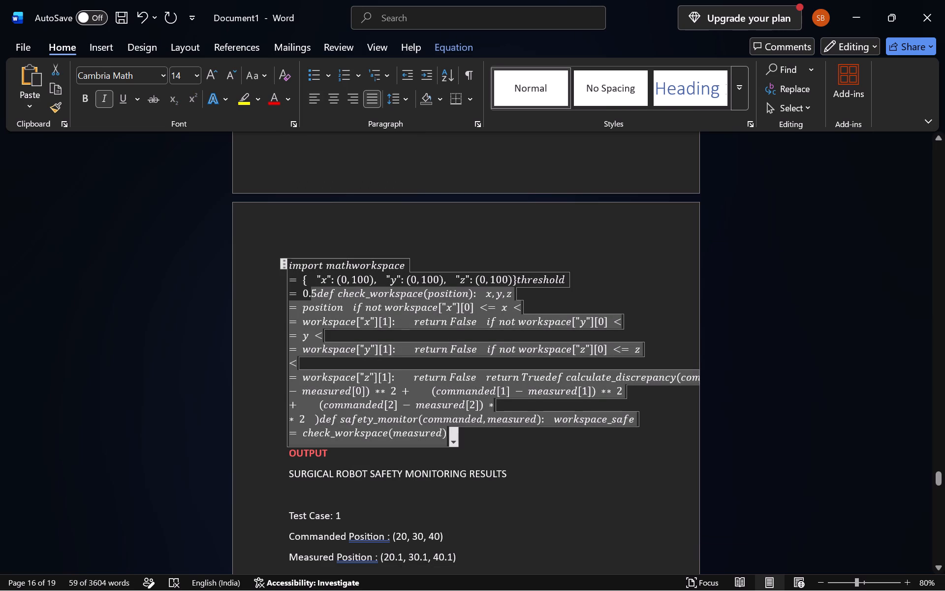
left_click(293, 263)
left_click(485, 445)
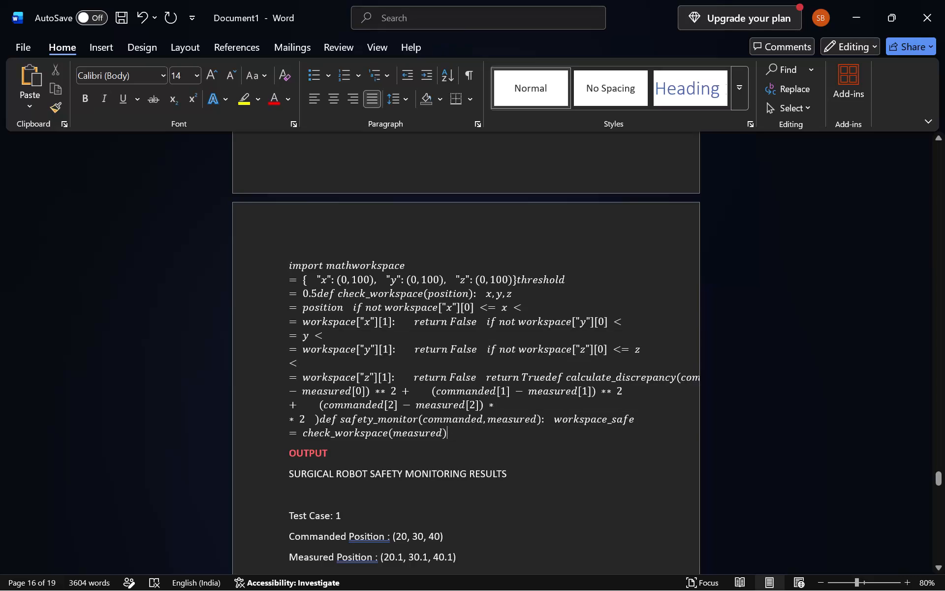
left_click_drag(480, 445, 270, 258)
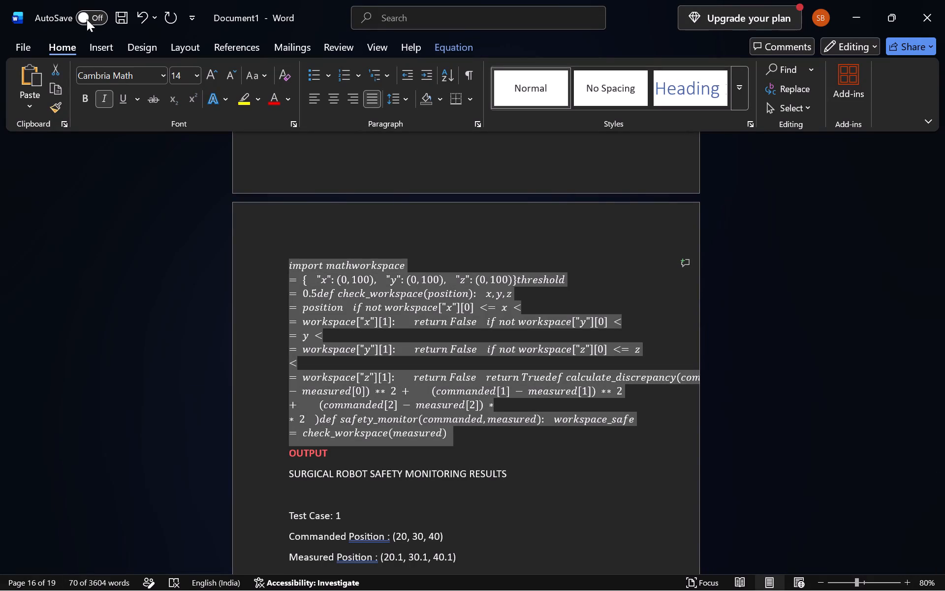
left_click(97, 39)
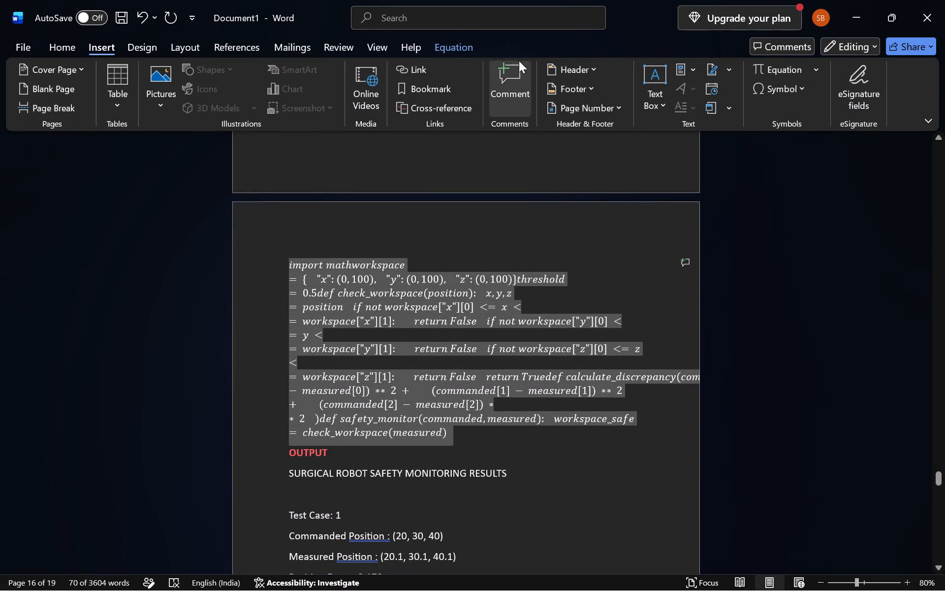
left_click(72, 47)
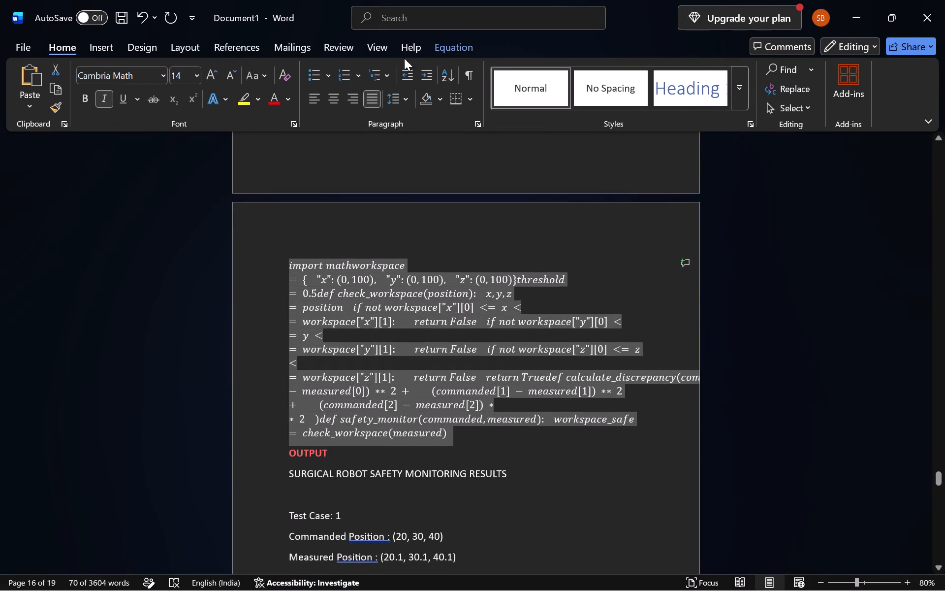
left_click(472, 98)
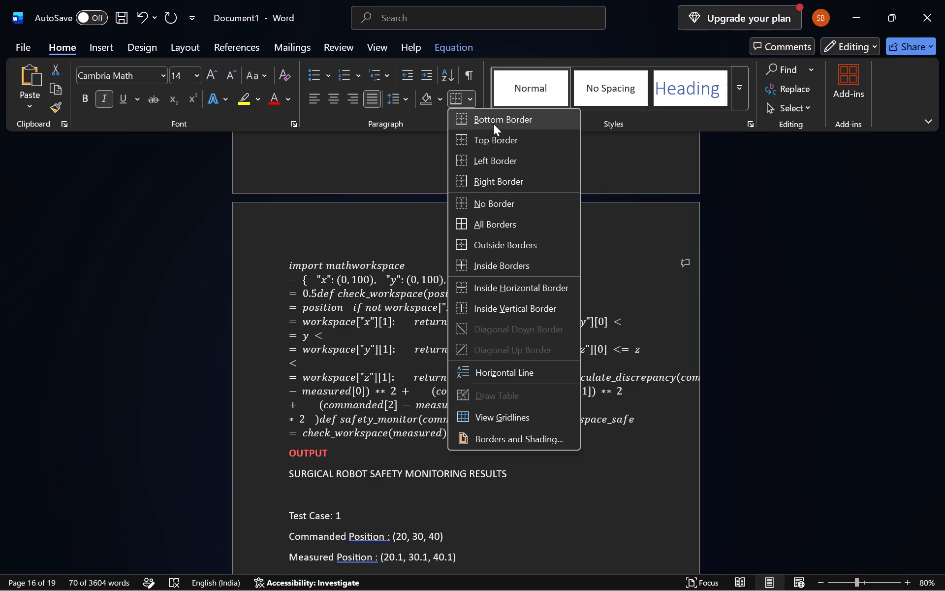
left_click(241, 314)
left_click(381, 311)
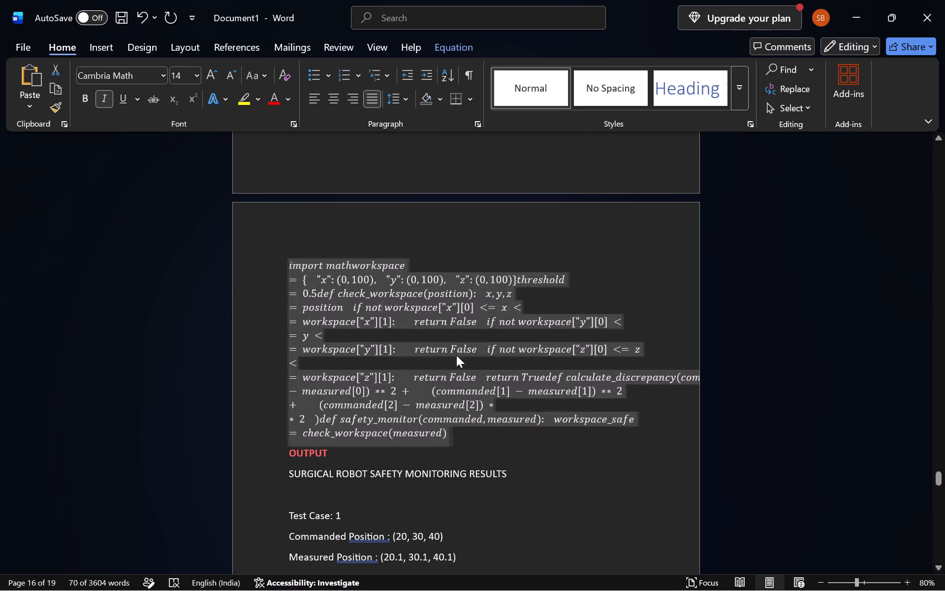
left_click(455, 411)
Add a blank line between the code equation and the OUTPUT heading.
left_click(506, 434)
scroll(423, 452, "down", 1)
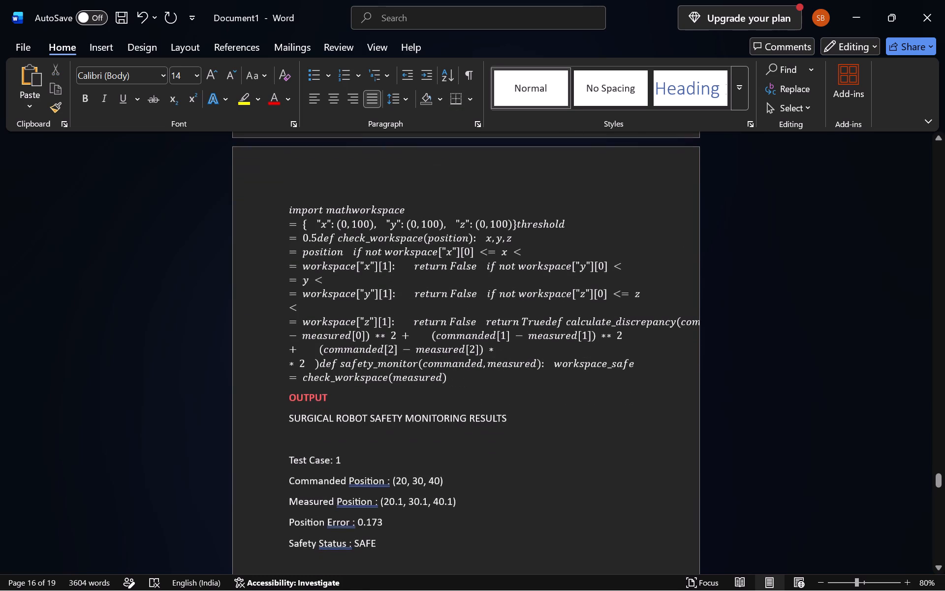
key("Return")
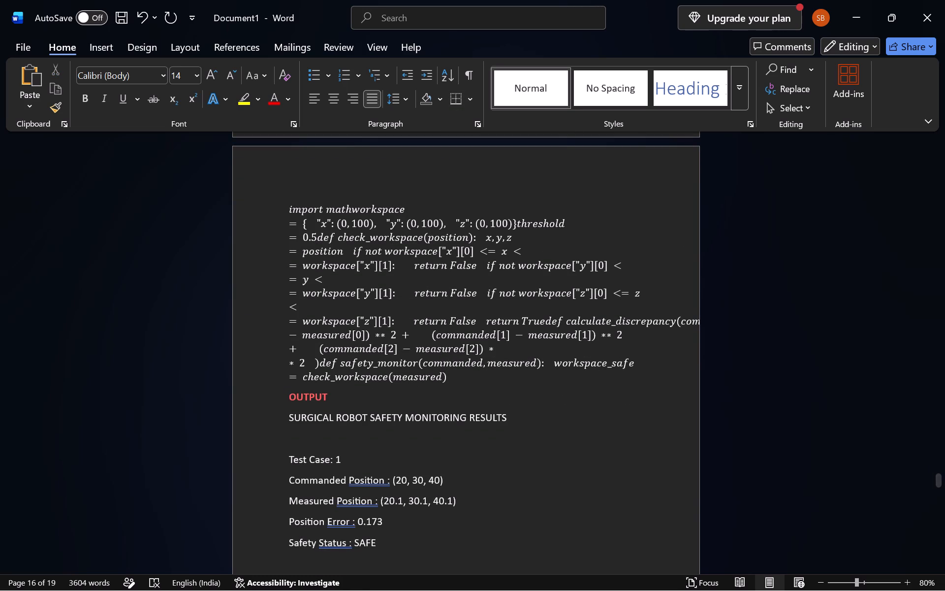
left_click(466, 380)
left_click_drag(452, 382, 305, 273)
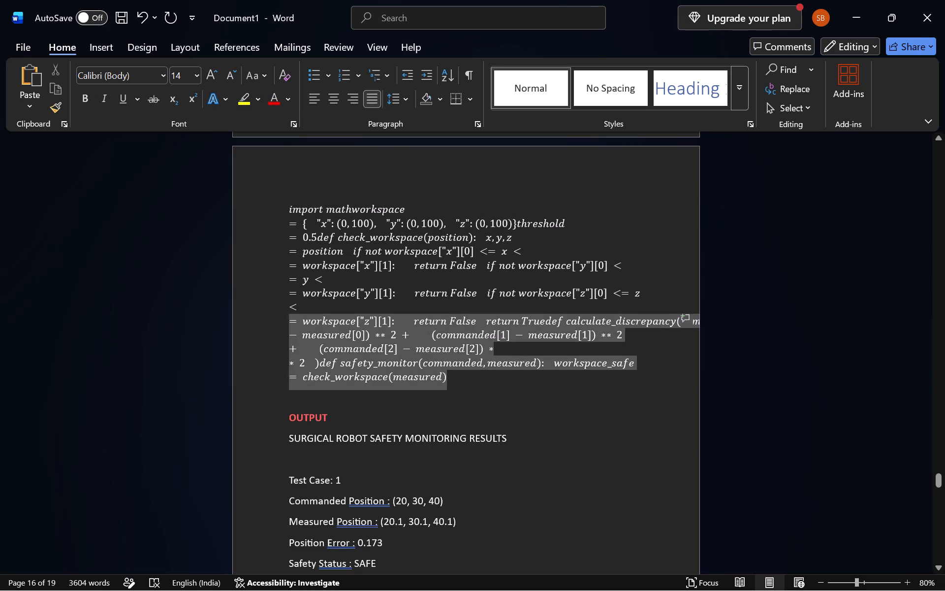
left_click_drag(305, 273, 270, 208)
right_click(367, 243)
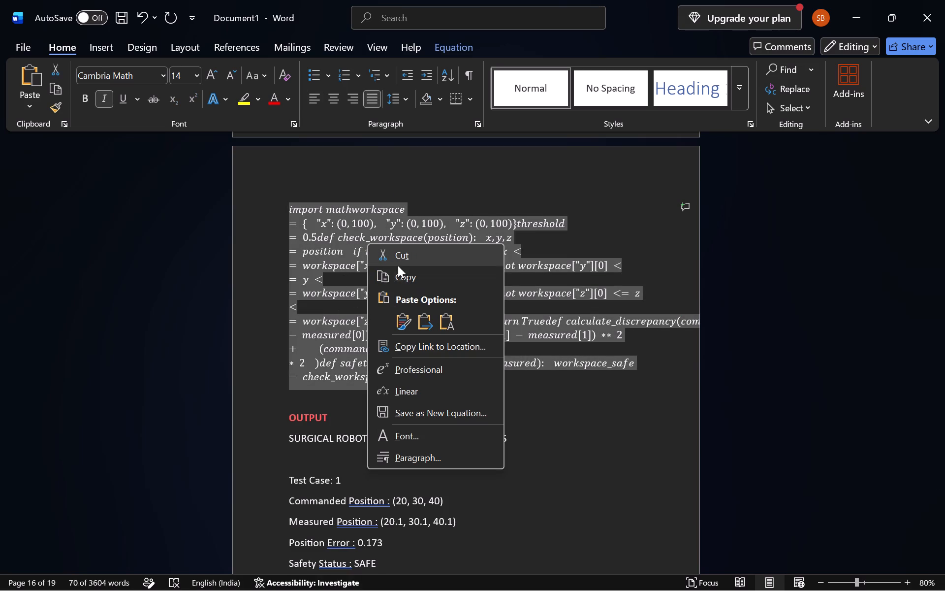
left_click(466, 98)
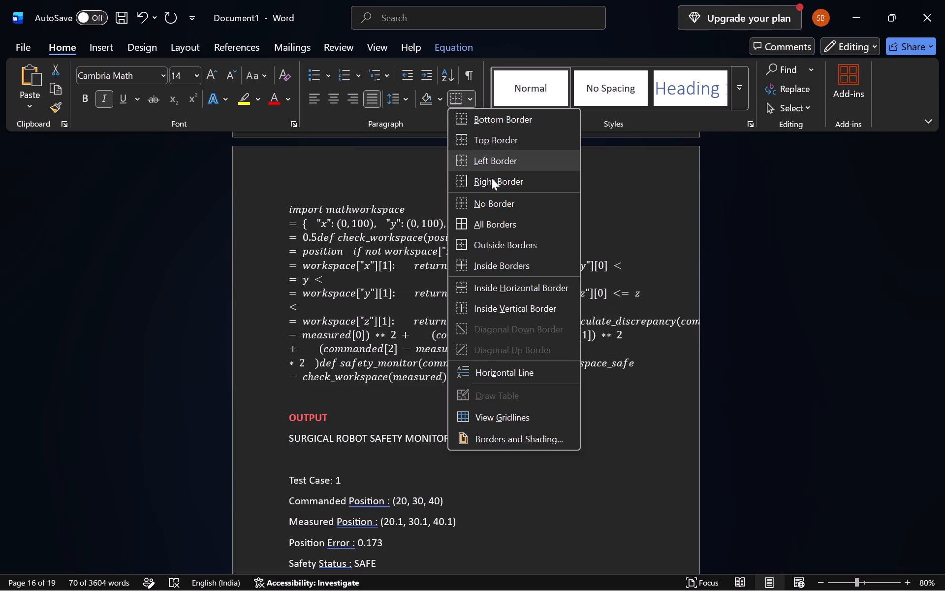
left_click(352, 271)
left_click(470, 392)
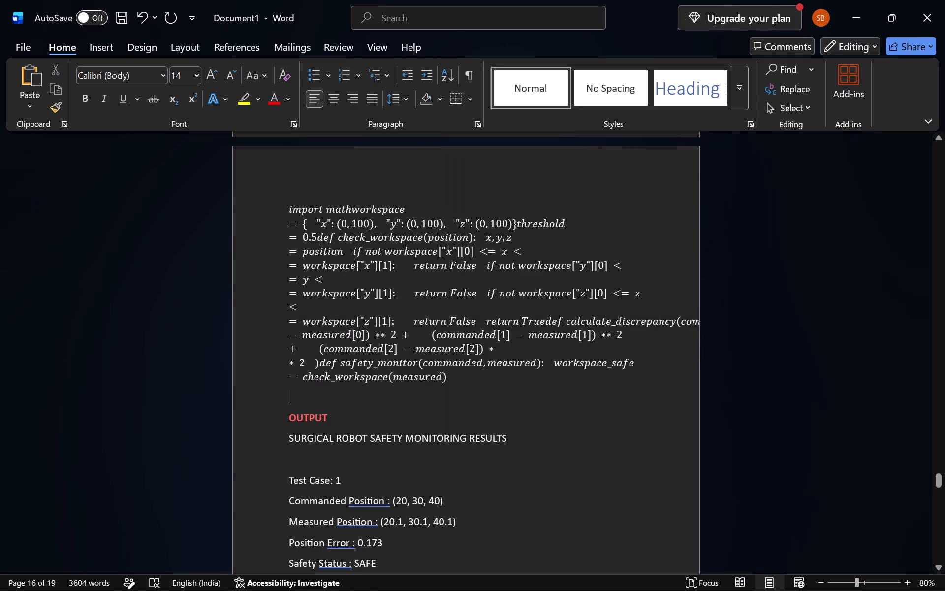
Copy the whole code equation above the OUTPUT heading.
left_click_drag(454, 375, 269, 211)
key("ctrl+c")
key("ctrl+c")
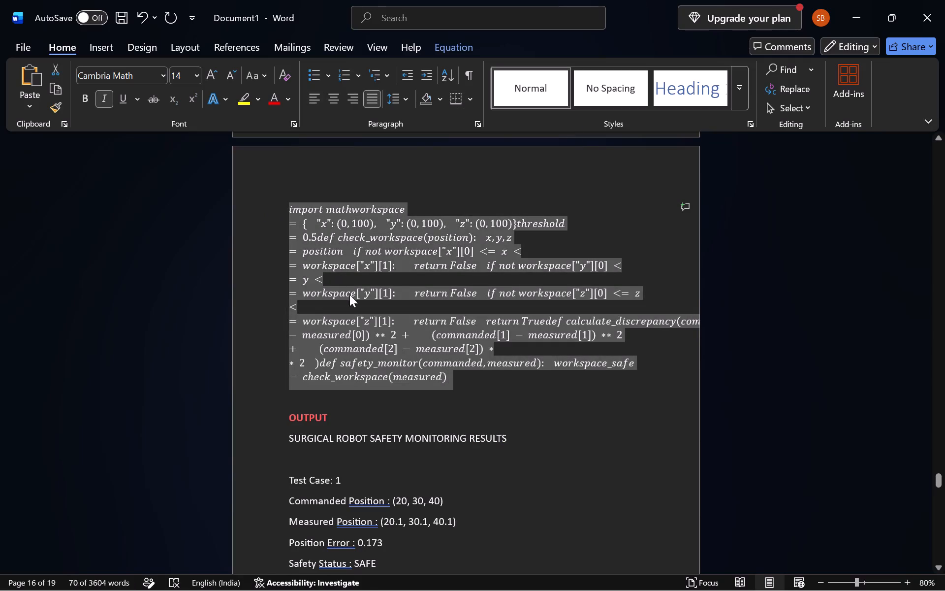
key("alt+Tab")
key("alt+Tab")
key("alt+Tab")
key("alt+Tab")
key("alt+Tab")
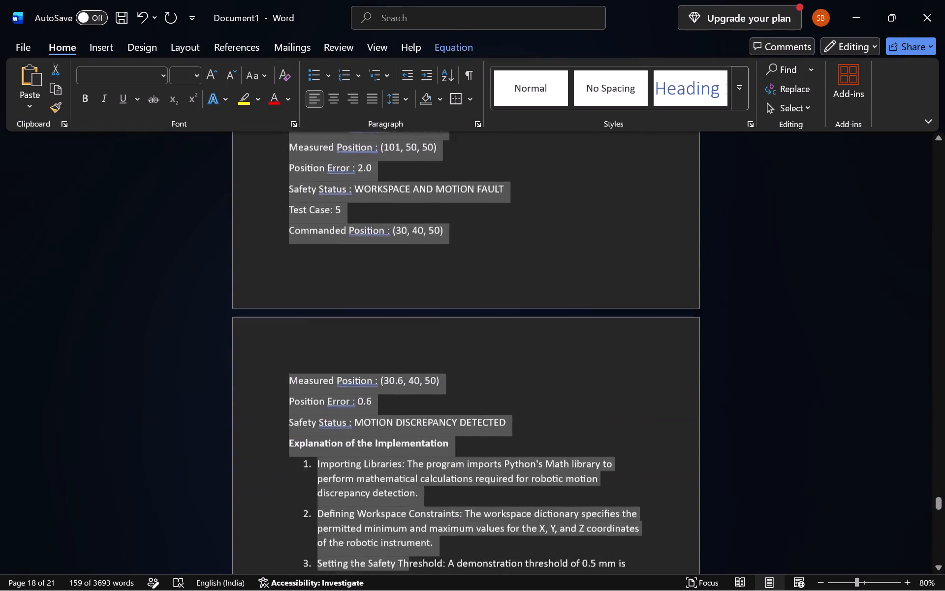
left_click_drag(409, 590, 467, 305)
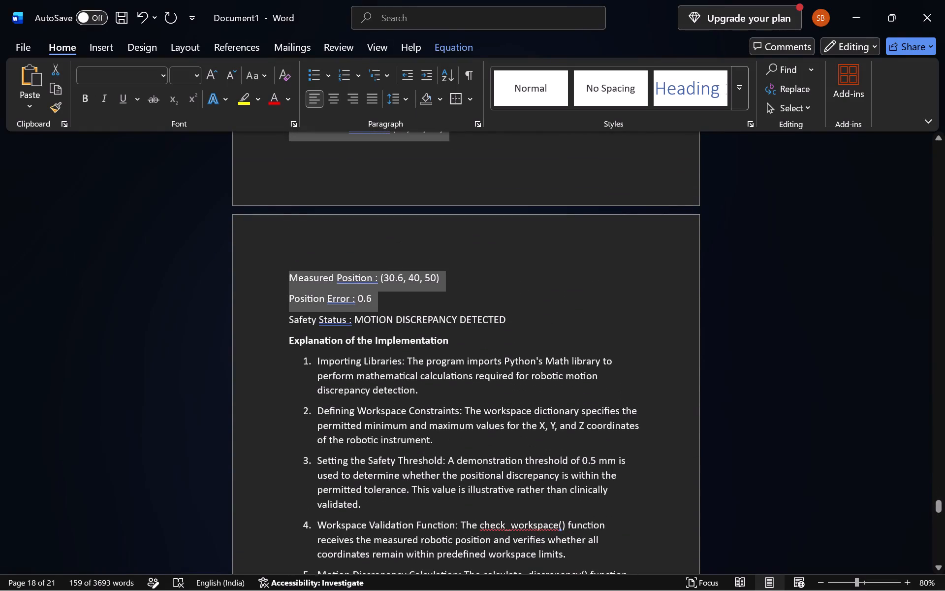
left_click_drag(467, 305, 469, 308)
key("alt+Tab")
scroll(499, 330, "down", 6)
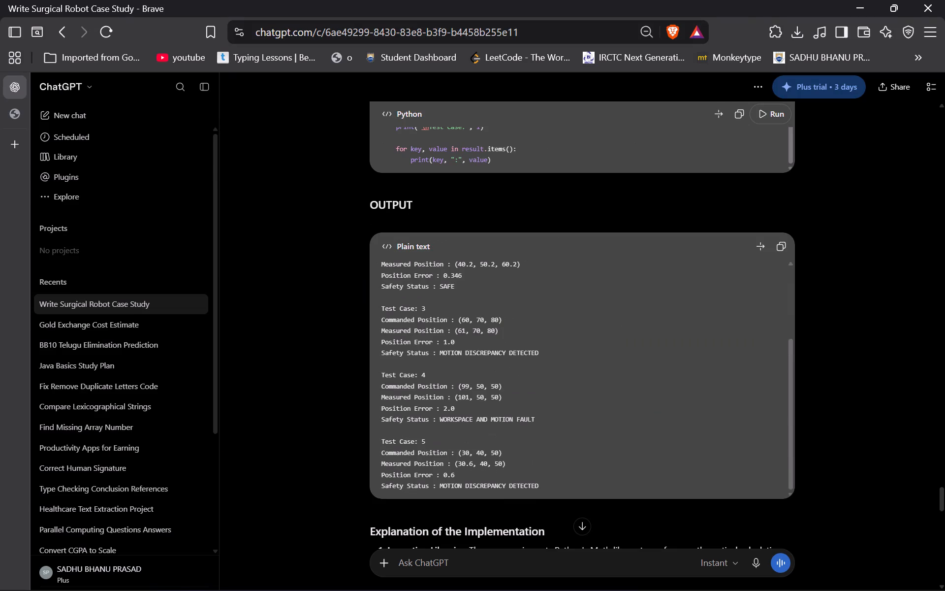
key("alt+Tab")
left_click(521, 321)
left_click_drag(521, 322, 330, 221)
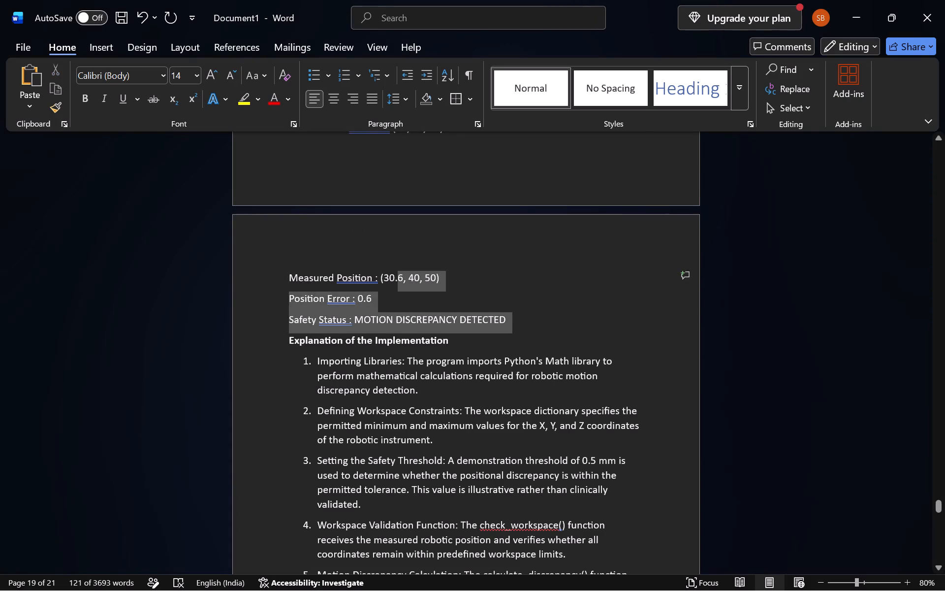
left_click_drag(330, 221, 283, 525)
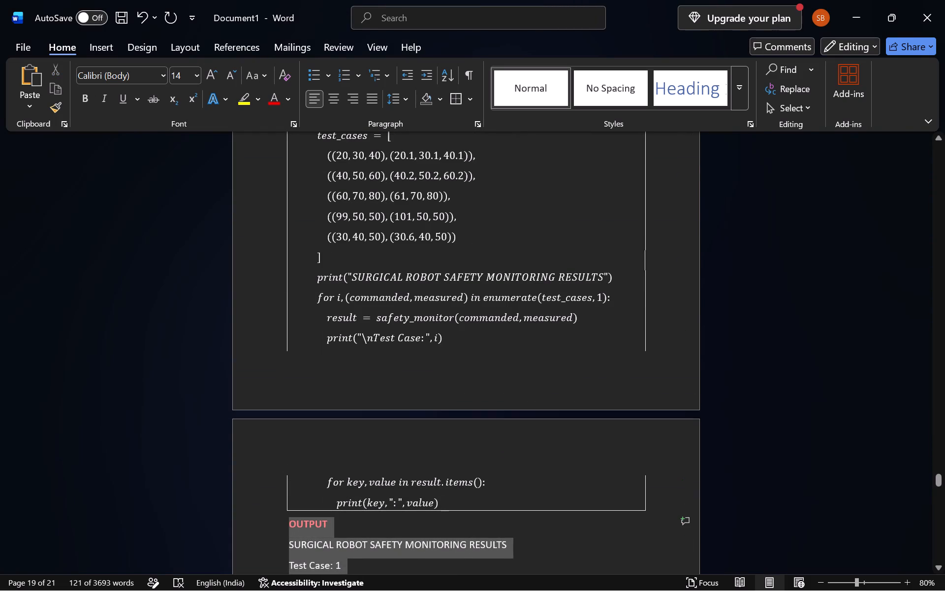
left_click_drag(283, 525, 283, 547)
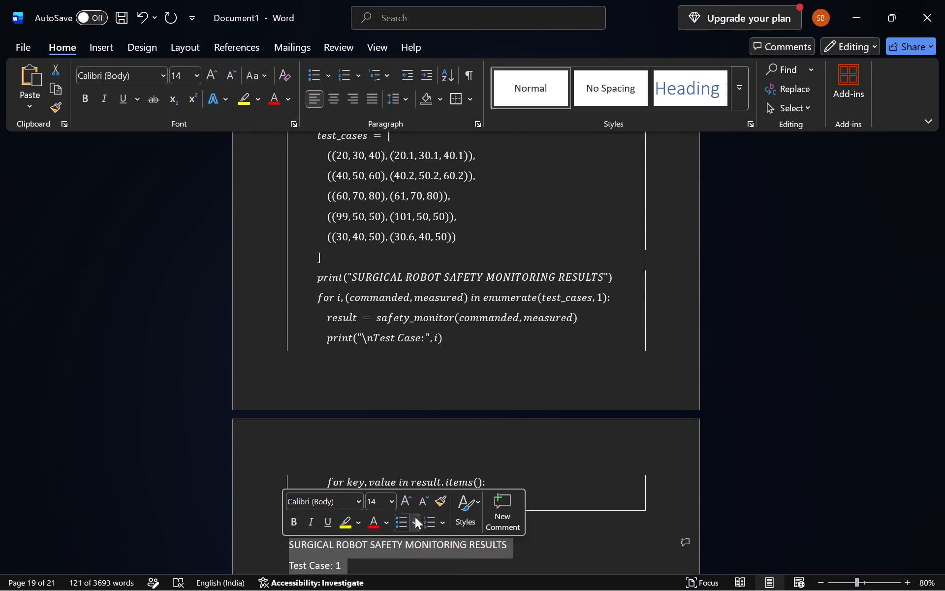
scroll(374, 333, "down", 5)
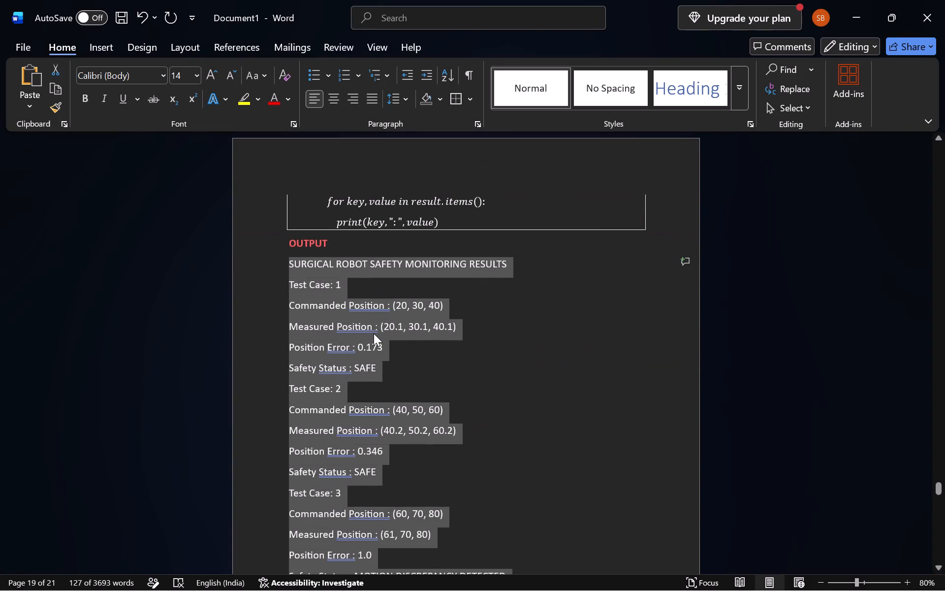
key("ctrl+v")
scroll(436, 467, "down", 3)
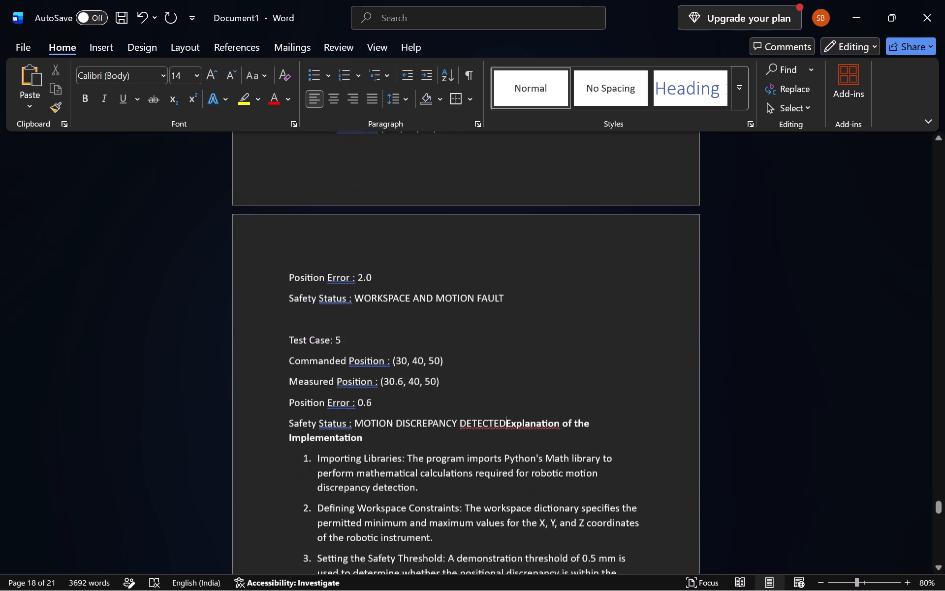
key("Return")
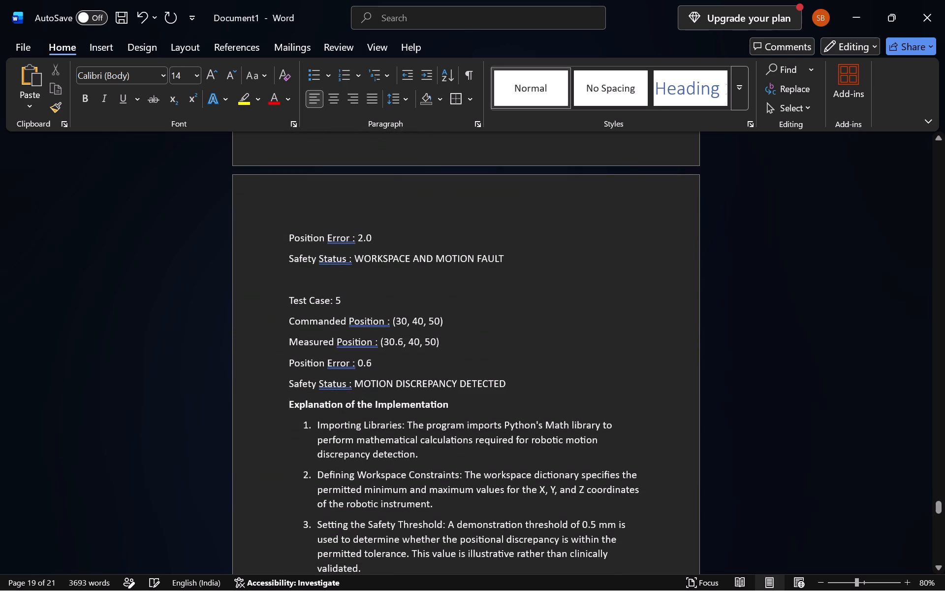
Apply outside borders to the whole output block, from SURGICAL ROBOT SAFETY MONITORING RESULTS through Test Case 5's Safety Status line.
left_click_drag(531, 385, 294, 527)
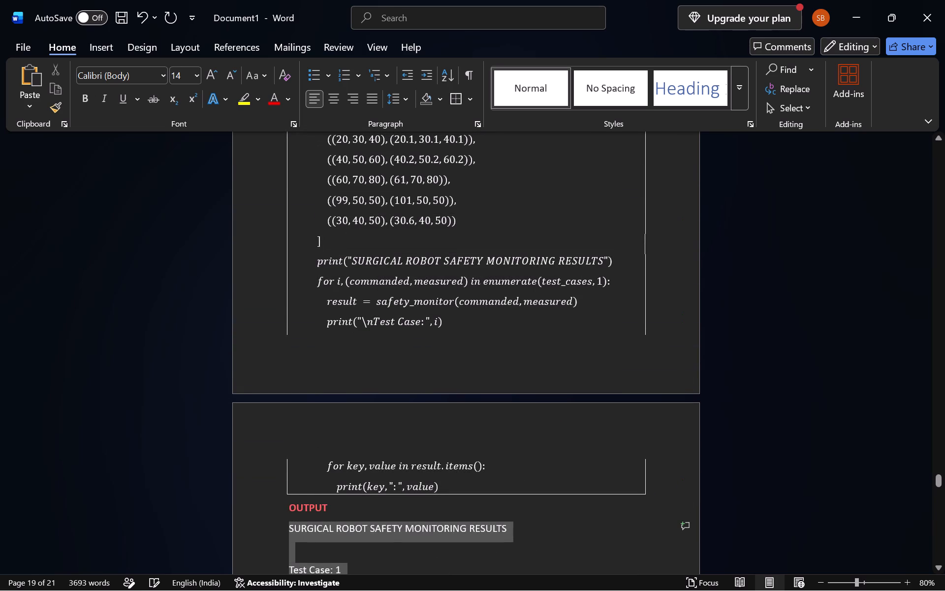
left_click_drag(294, 527, 289, 528)
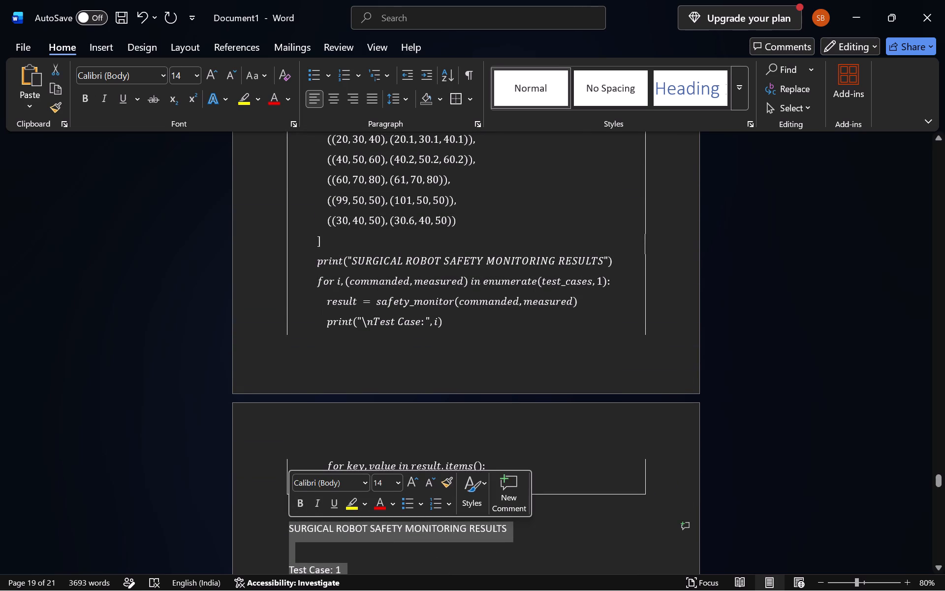
left_click(470, 96)
left_click(506, 247)
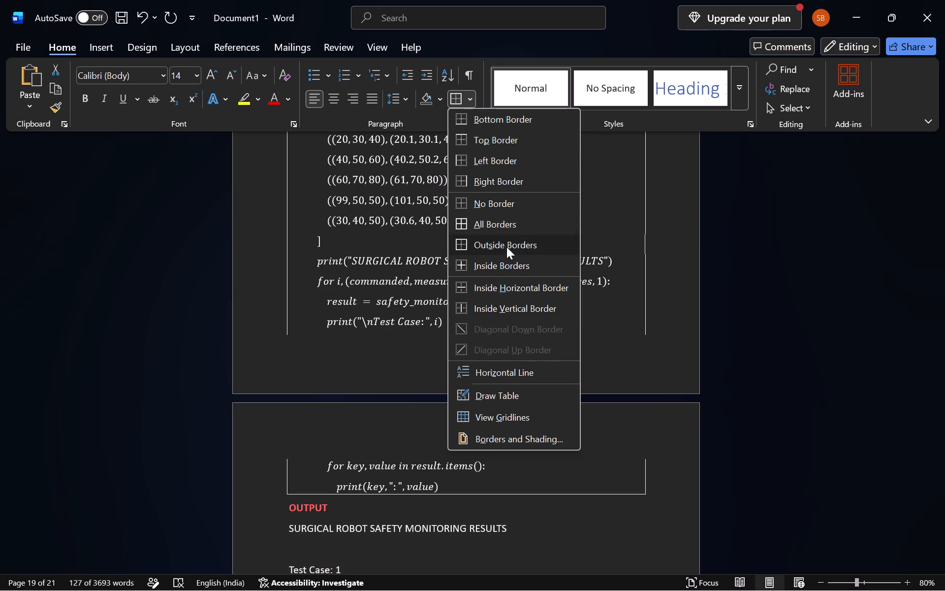
scroll(437, 299, "down", 4)
scroll(437, 299, "up", 1)
scroll(437, 299, "down", 15)
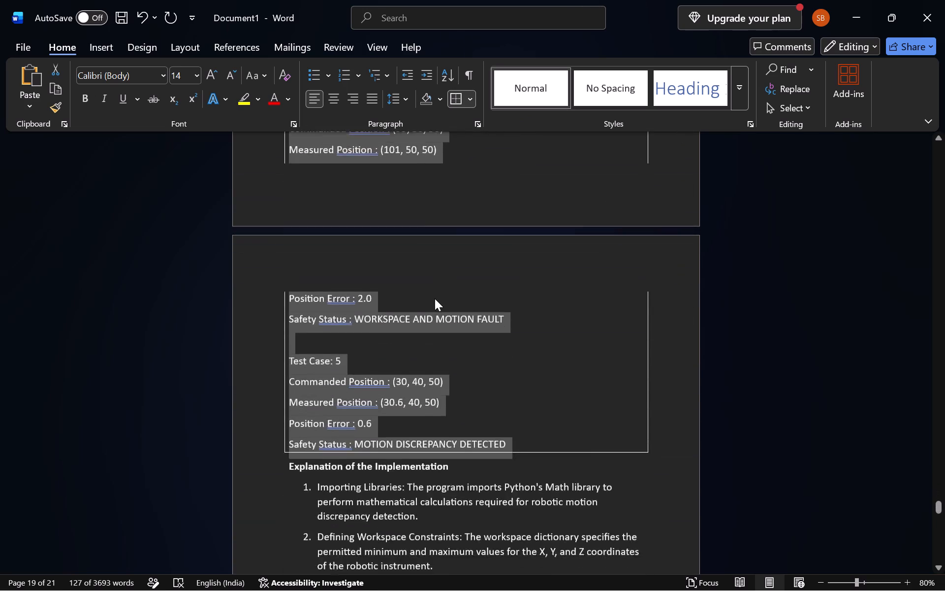
Color the Explanation of the Implementation heading red.
scroll(435, 298, "down", 2)
left_click(273, 180)
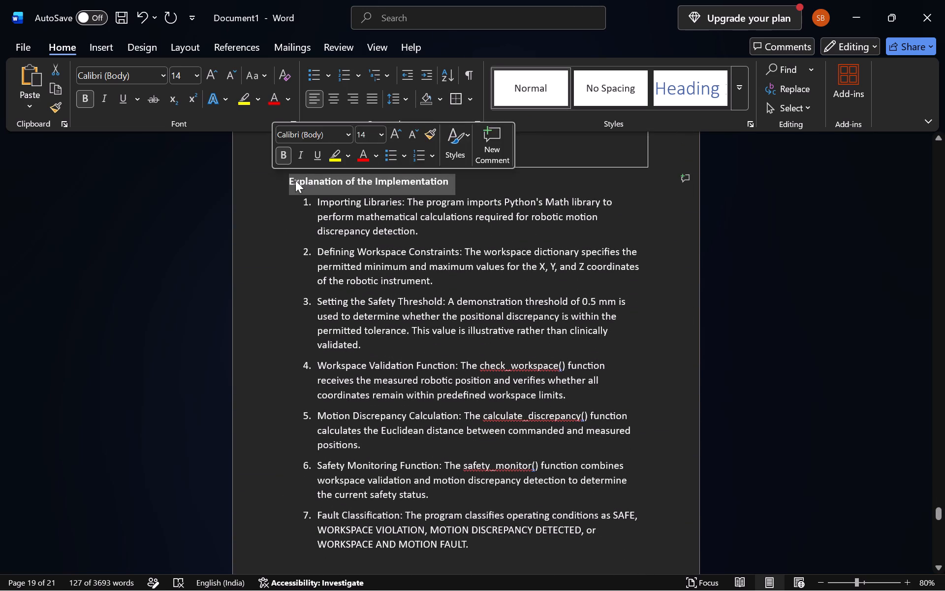
left_click(296, 182)
left_click_drag(464, 187, 283, 180)
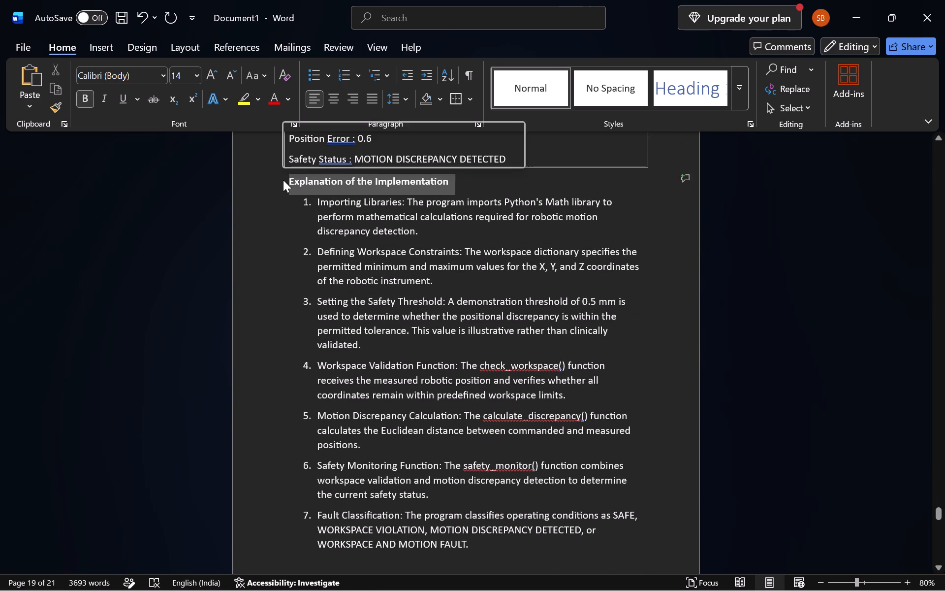
left_click(373, 164)
left_click(374, 158)
Color the Limitation: label at the start of the paragraph before CONCLUSION red.
scroll(401, 339, "down", 3)
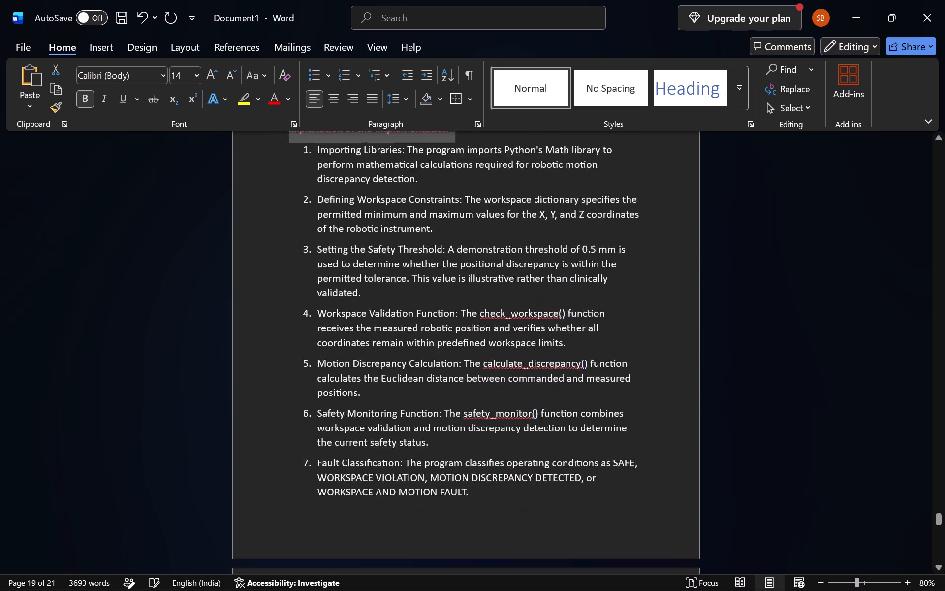
scroll(401, 339, "down", 6)
left_click_drag(337, 332, 302, 327)
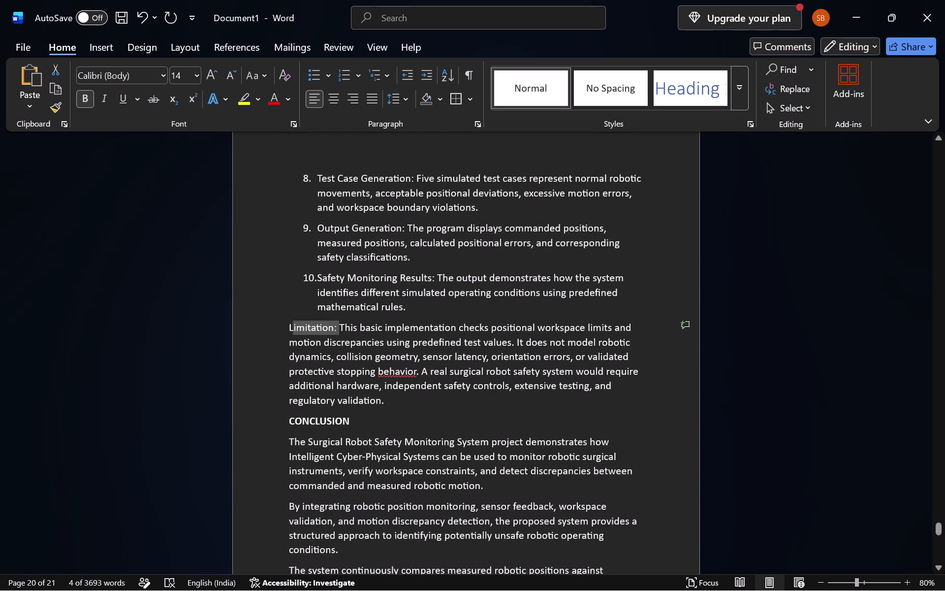
left_click_drag(302, 327, 290, 324)
left_click(381, 306)
Color the CONCLUSION heading red.
left_click_drag(353, 418, 320, 422)
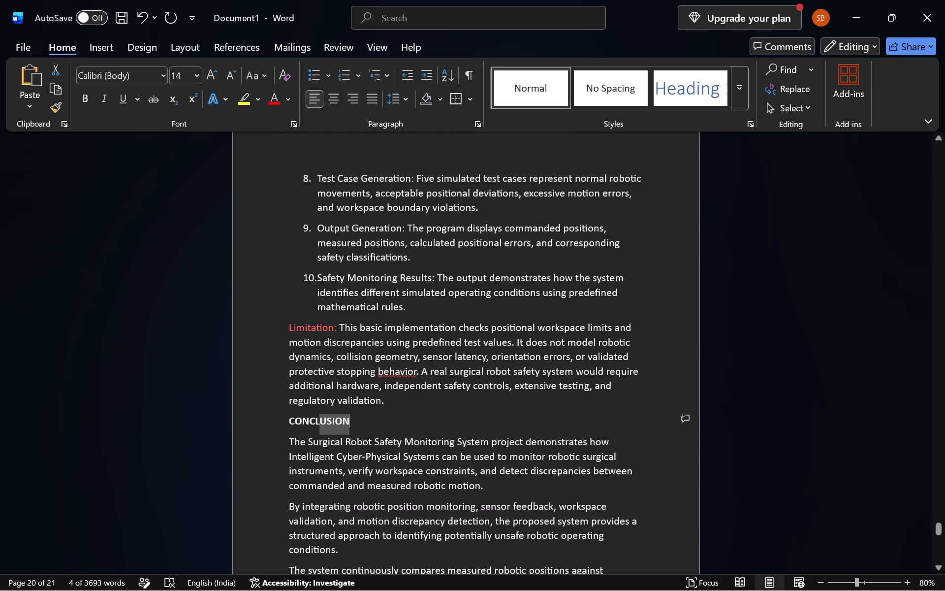
left_click_drag(320, 422, 277, 415)
left_click(361, 386)
Review the rest of the conclusion, then return to the opening pages to check for headings still lacking the red color.
scroll(373, 419, "down", 4)
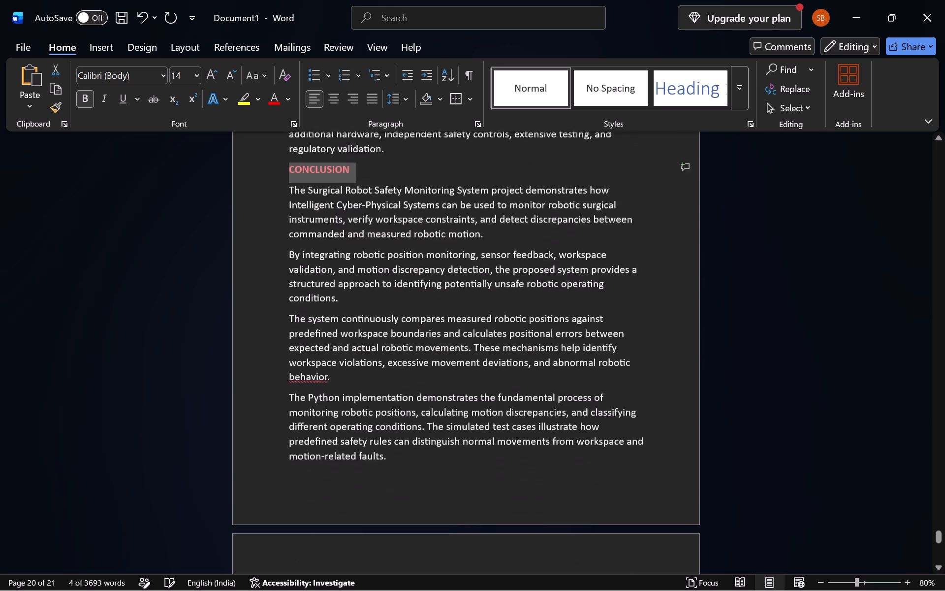
scroll(373, 419, "down", 15)
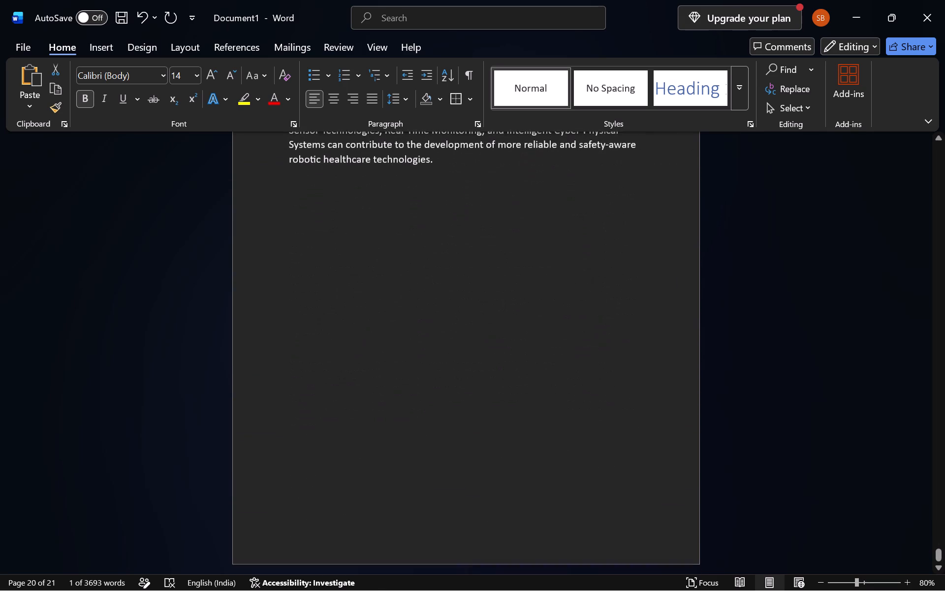
left_click_drag(937, 552, 895, 30)
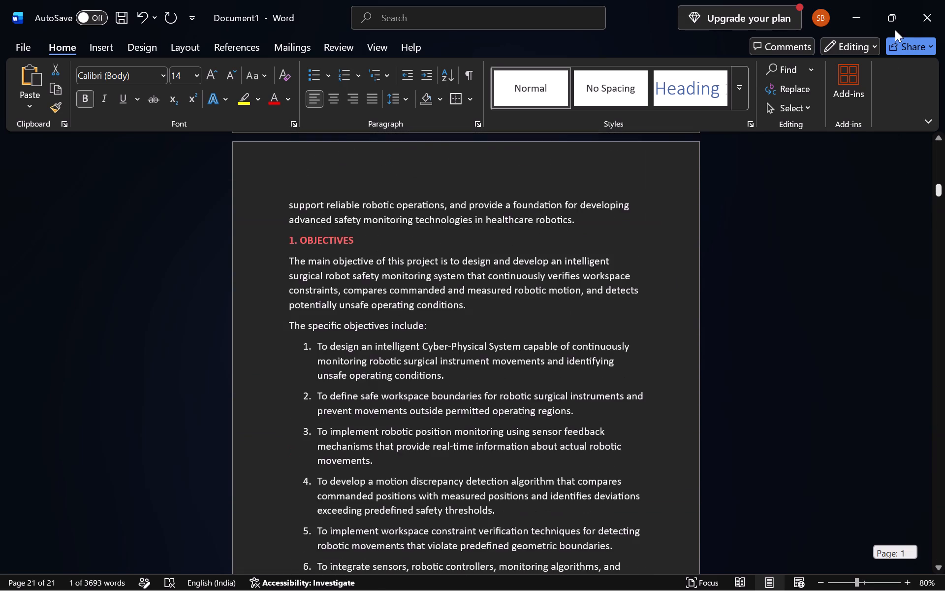
left_click_drag(895, 30, 893, 30)
scroll(349, 344, "down", 13)
scroll(333, 302, "down", 1)
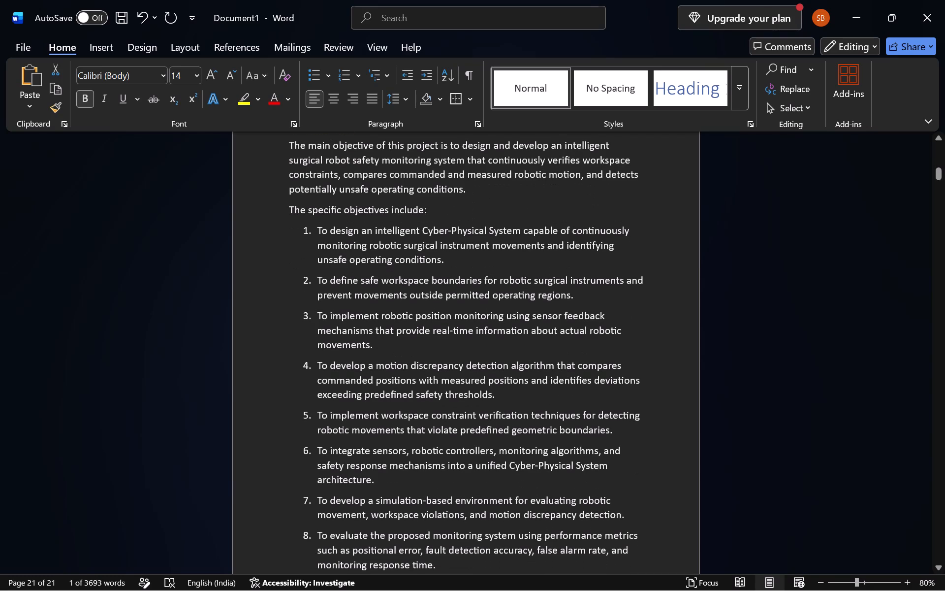
Color the line "The specific objectives include:" under 1. OBJECTIVES red.
left_click_drag(452, 204, 274, 211)
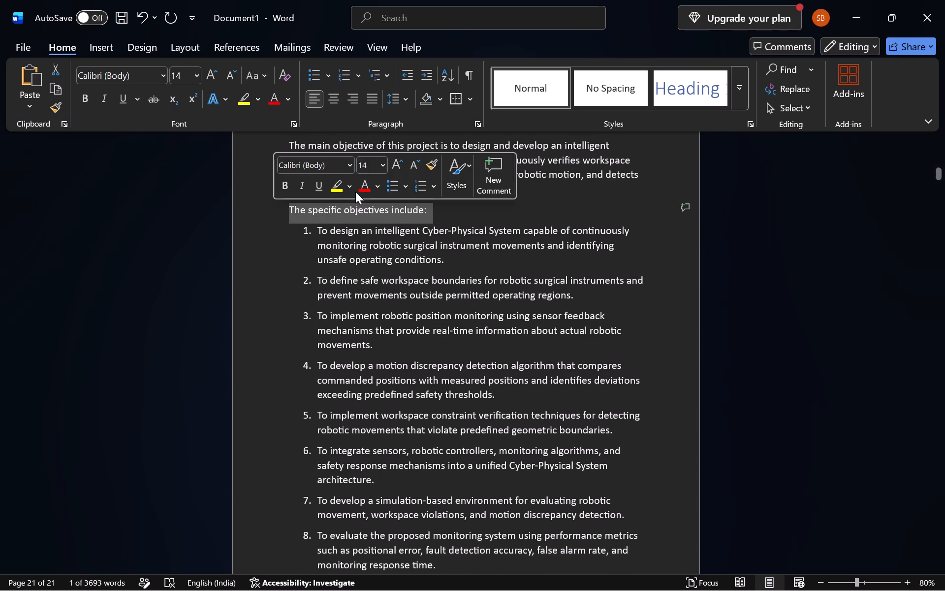
left_click(363, 186)
scroll(367, 325, "down", 2)
scroll(367, 325, "up", 1)
Color the Knowledge Prerequisites subheading under 2. PREREQUISITES AND REQUIREMENTS red.
scroll(367, 325, "down", 7)
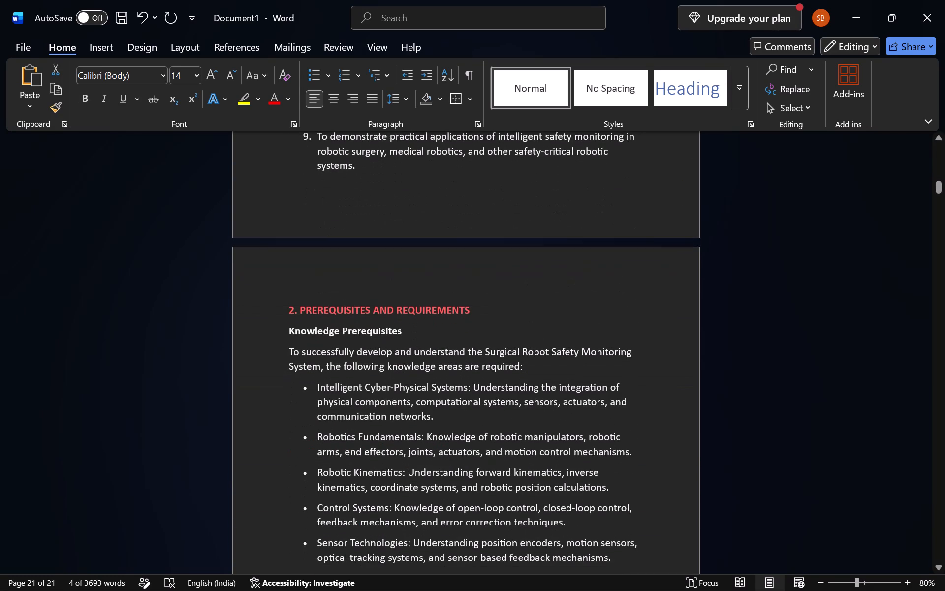
left_click_drag(426, 336, 271, 331)
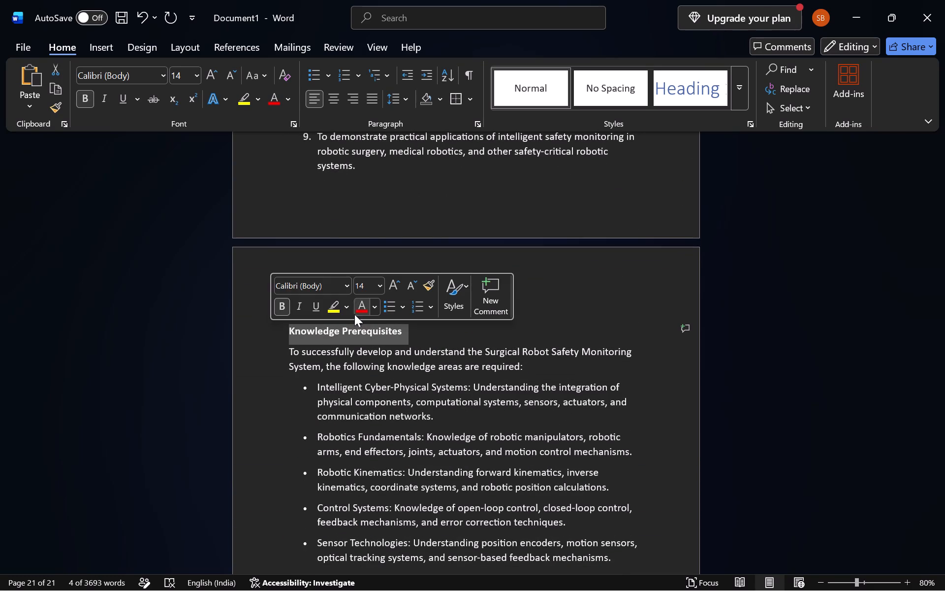
left_click(354, 313)
Insert three blank lines before the Hardware Requirements heading so that it starts on the following page.
scroll(386, 374, "down", 10)
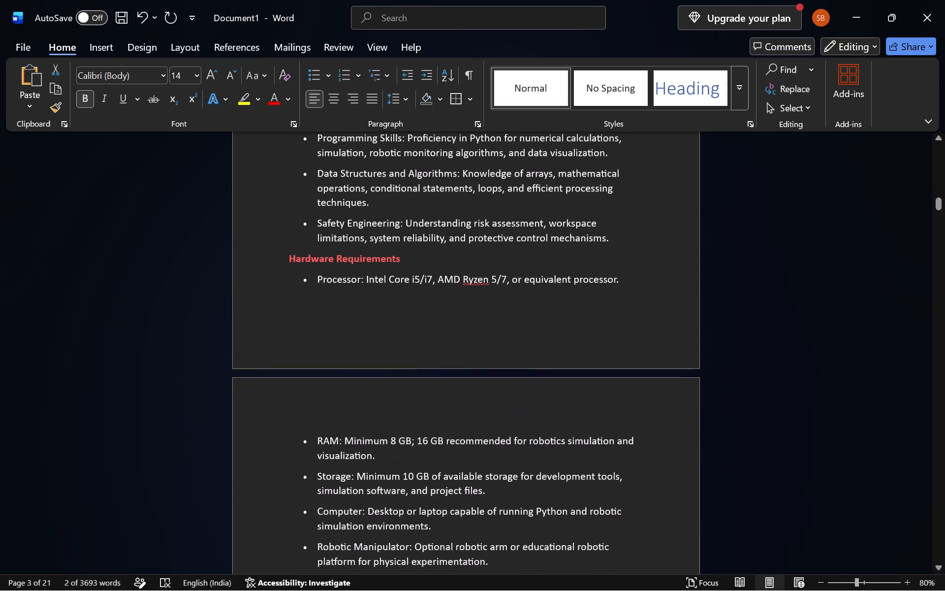
left_click(289, 235)
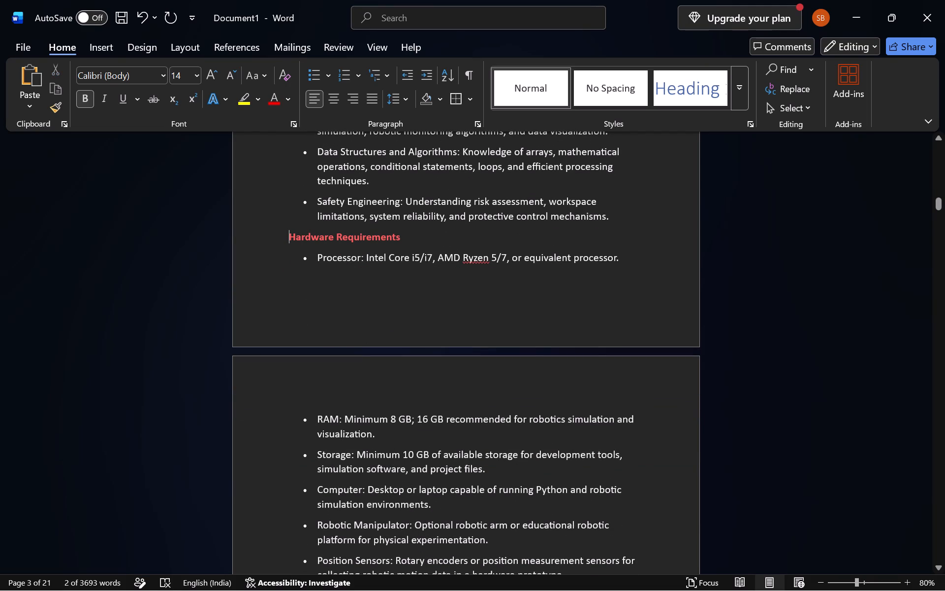
key("Return")
key("Return")
key("Return")
Color the uncolored technology subheading in section 3. TECHNOLOGIES USED, ahead of Workspace Constraint Monitoring, red.
scroll(340, 307, "down", 4)
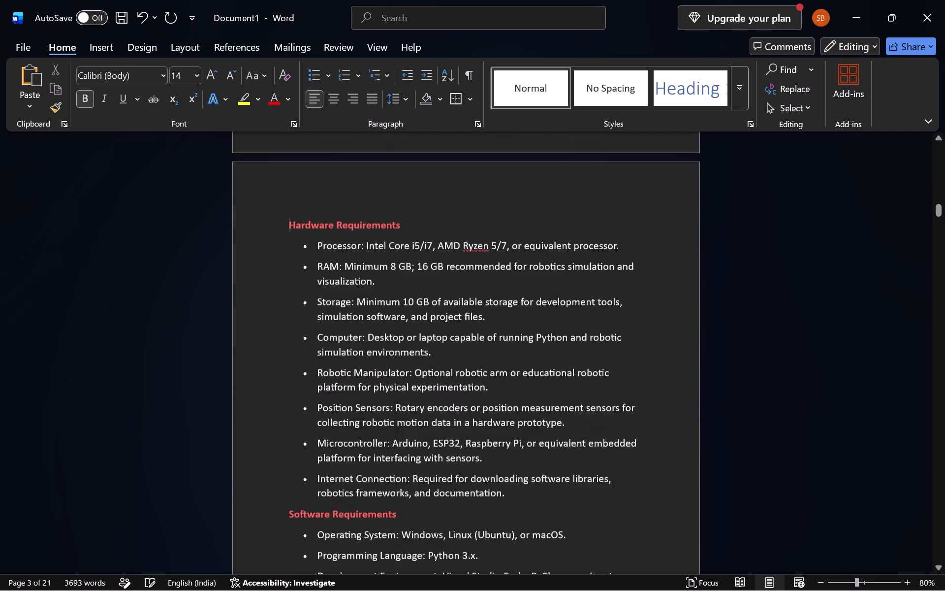
scroll(341, 306, "down", 12)
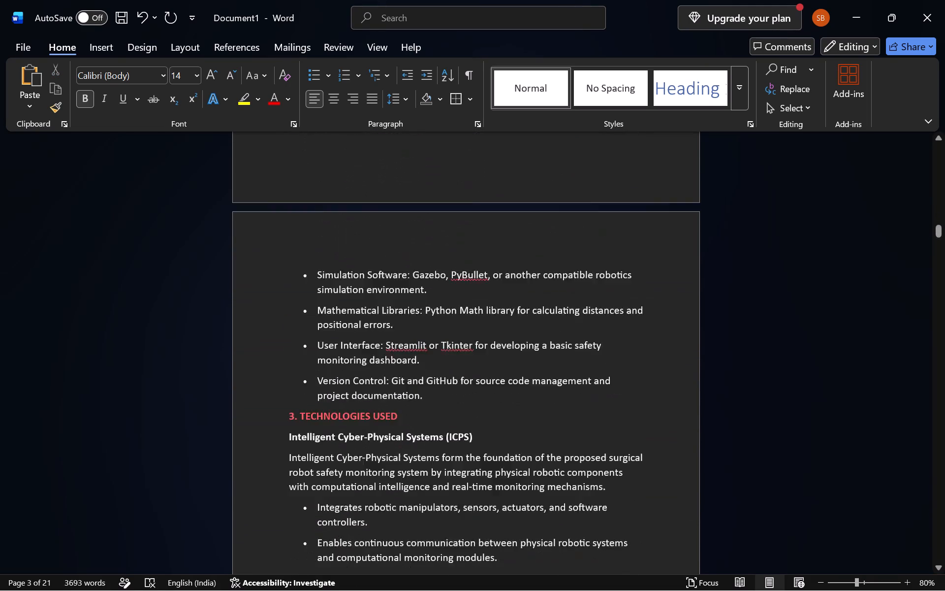
scroll(337, 297, "down", 5)
left_click_drag(448, 322, 281, 316)
left_click(373, 293)
scroll(394, 400, "down", 8)
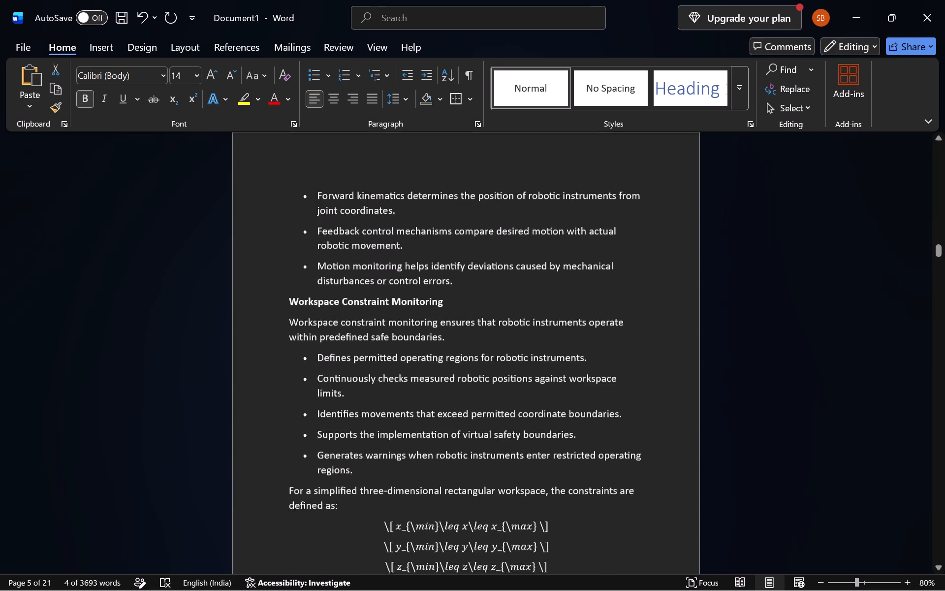
Color the Workspace Constraint Monitoring and Motion Discrepancy Detection subheadings in section 3 red.
left_click_drag(454, 244, 259, 237)
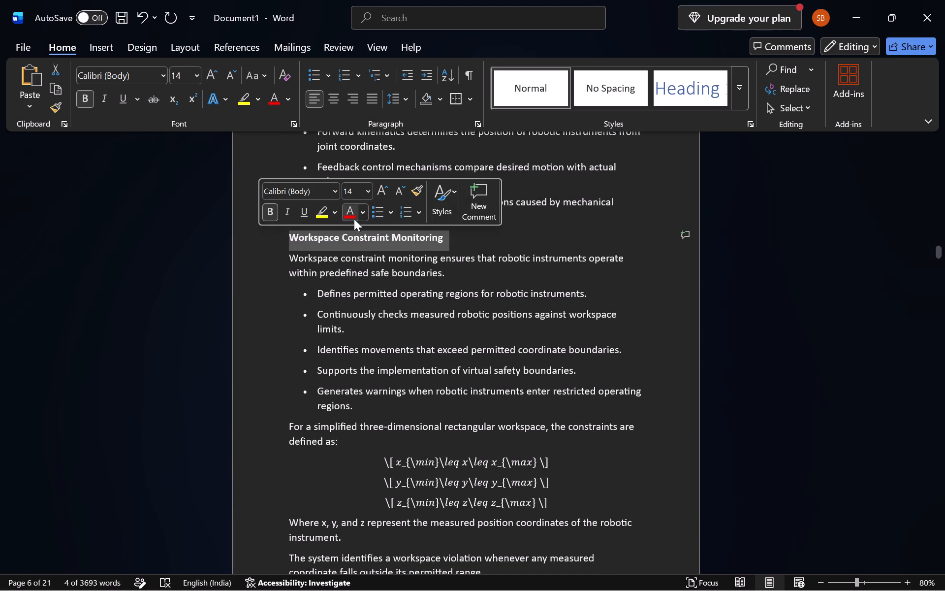
left_click(348, 216)
scroll(401, 417, "down", 3)
scroll(413, 360, "down", 5)
left_click_drag(441, 151, 276, 153)
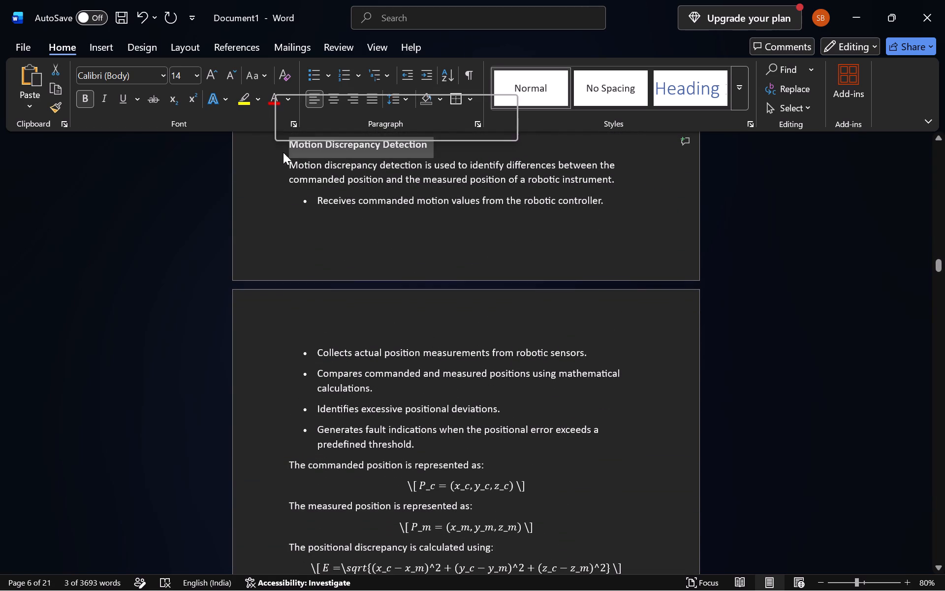
left_click(369, 131)
Color the Sensor Feedback Systems and Real-Time Monitoring subheadings red.
scroll(394, 394, "down", 4)
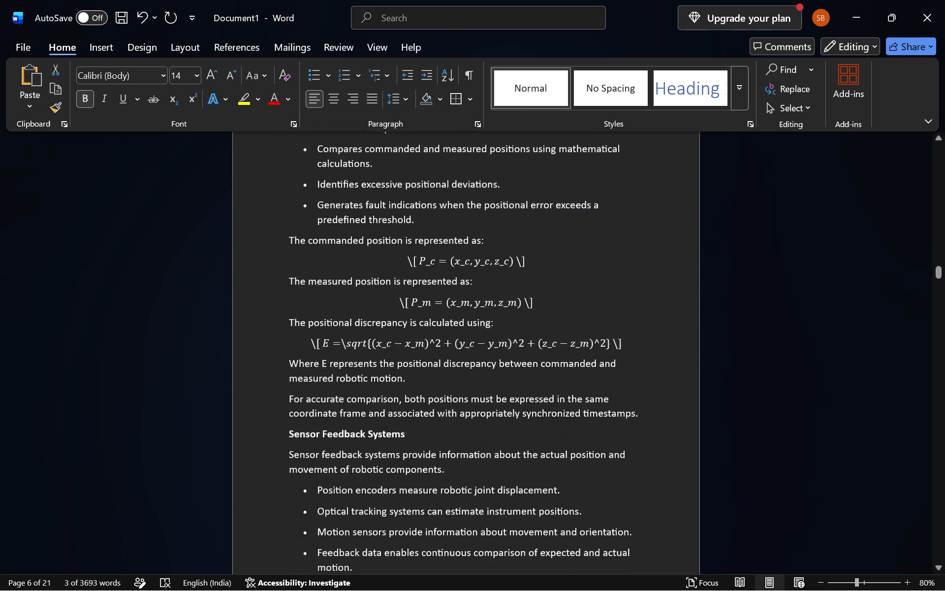
scroll(378, 379, "down", 2)
left_click_drag(412, 316, 300, 315)
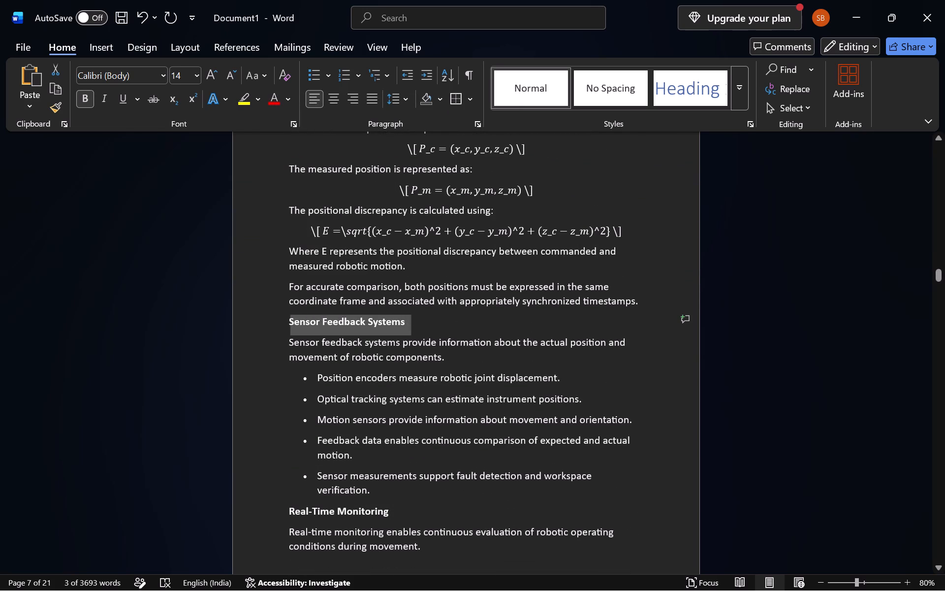
left_click_drag(300, 315, 296, 315)
left_click(388, 293)
scroll(404, 379, "down", 6)
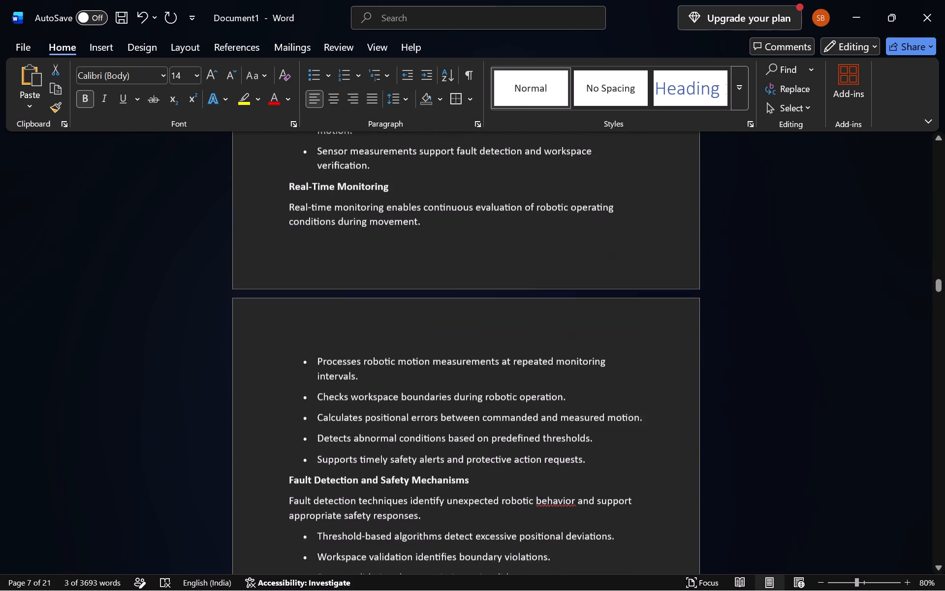
left_click_drag(408, 171, 278, 173)
left_click(367, 155)
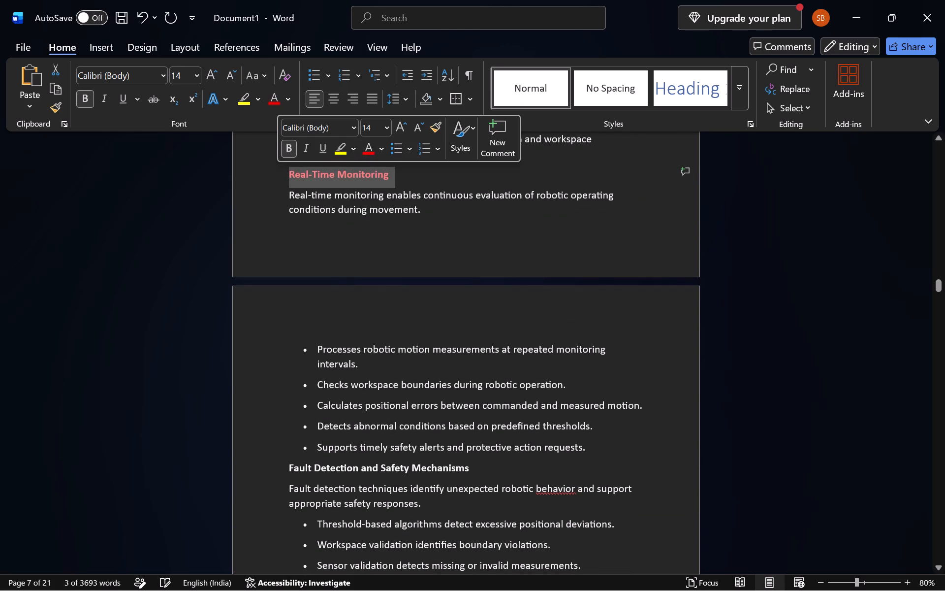
Color the Fault Detection and Safety Mechanisms and Programming Languages and Frameworks subheadings red.
scroll(380, 315, "down", 4)
left_click_drag(484, 247, 247, 247)
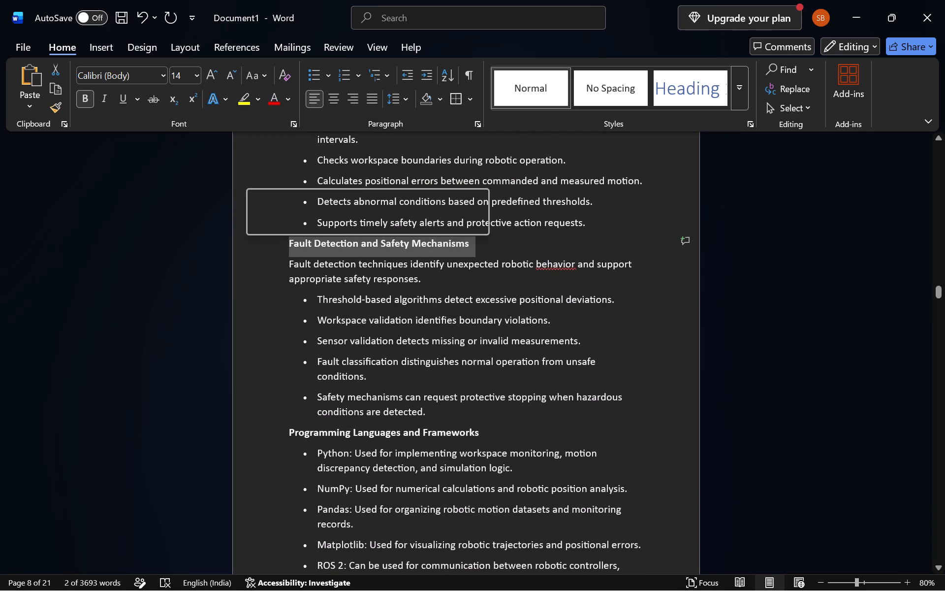
left_click(338, 230)
left_click_drag(502, 437, 319, 435)
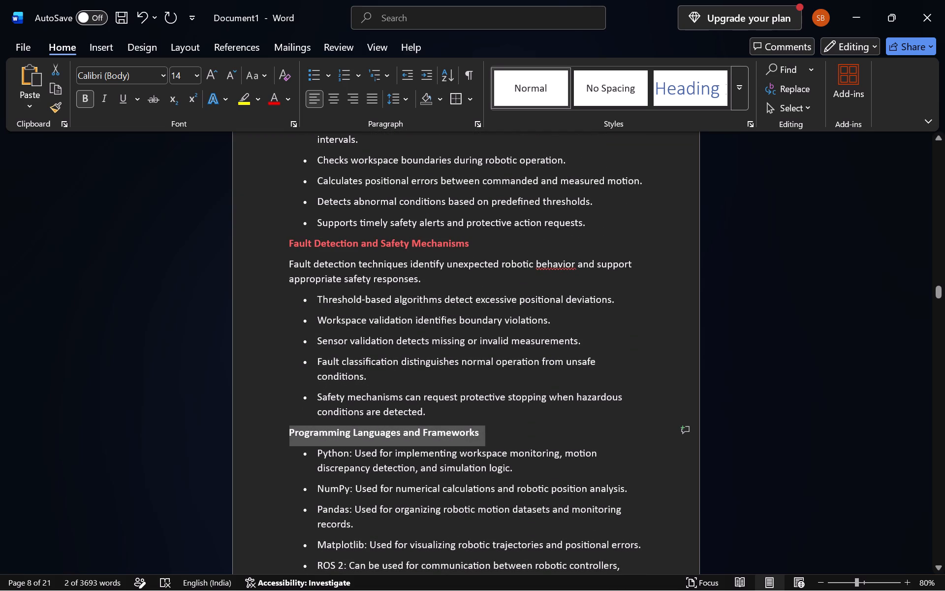
left_click_drag(319, 435, 313, 431)
left_click(403, 405)
Insert a blank line before the 4. IMPLEMENTATION GUIDELINES heading so that it starts on the following page.
scroll(413, 472, "down", 3)
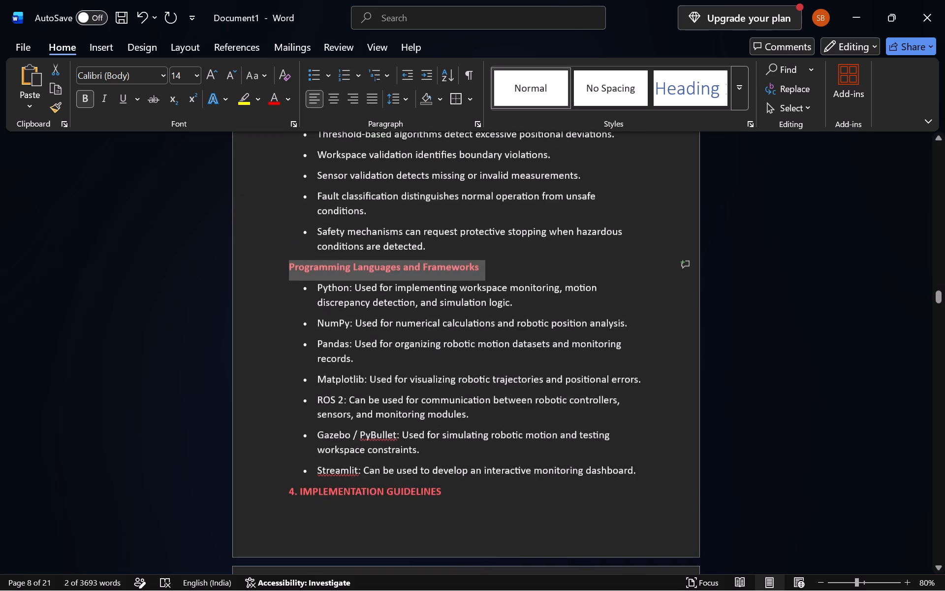
scroll(413, 470, "down", 3)
left_click(289, 320)
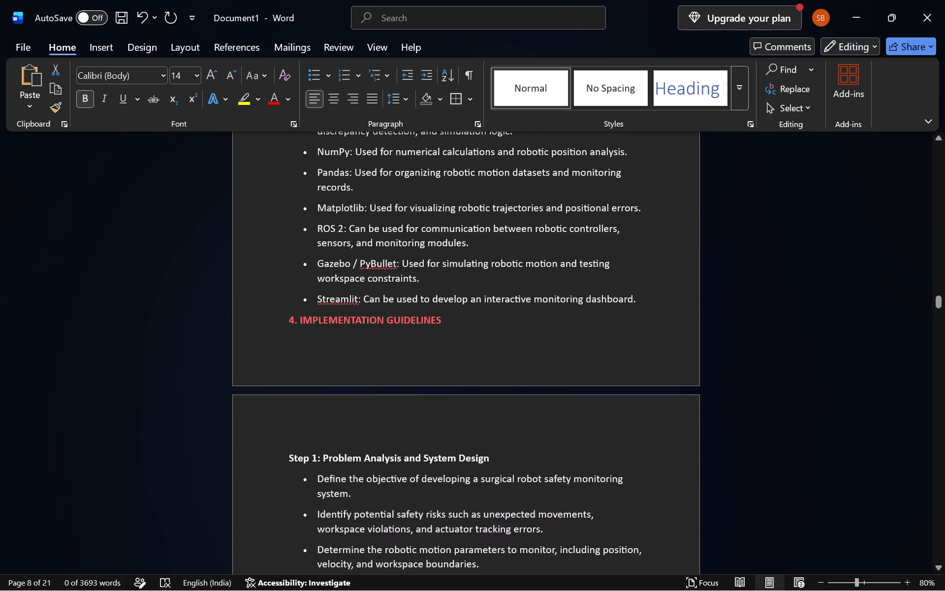
key("Return")
Color the subheading "Step 1: Problem Analysis and System Design" in the theme blue.
scroll(377, 399, "down", 6)
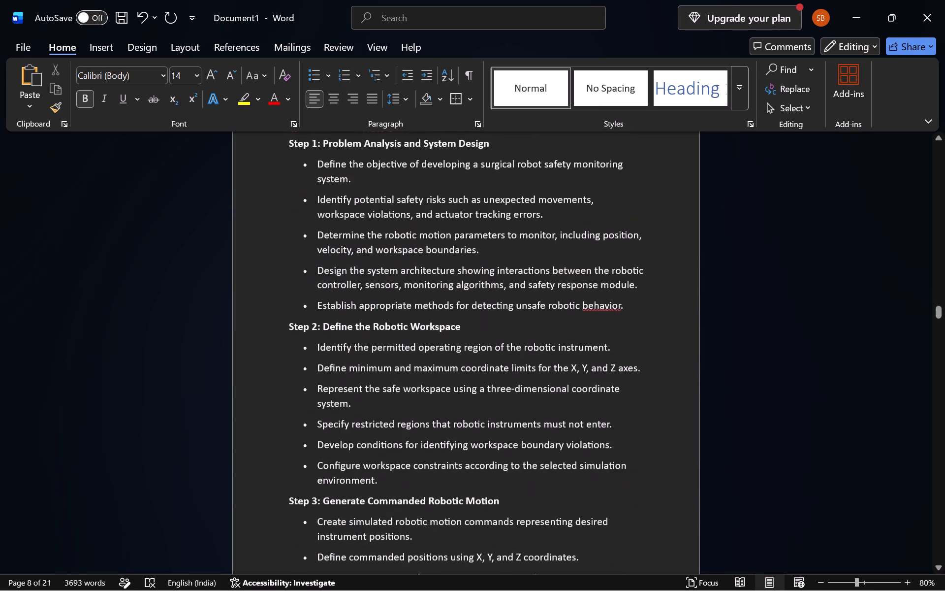
scroll(368, 382, "down", 4)
scroll(368, 376, "up", 7)
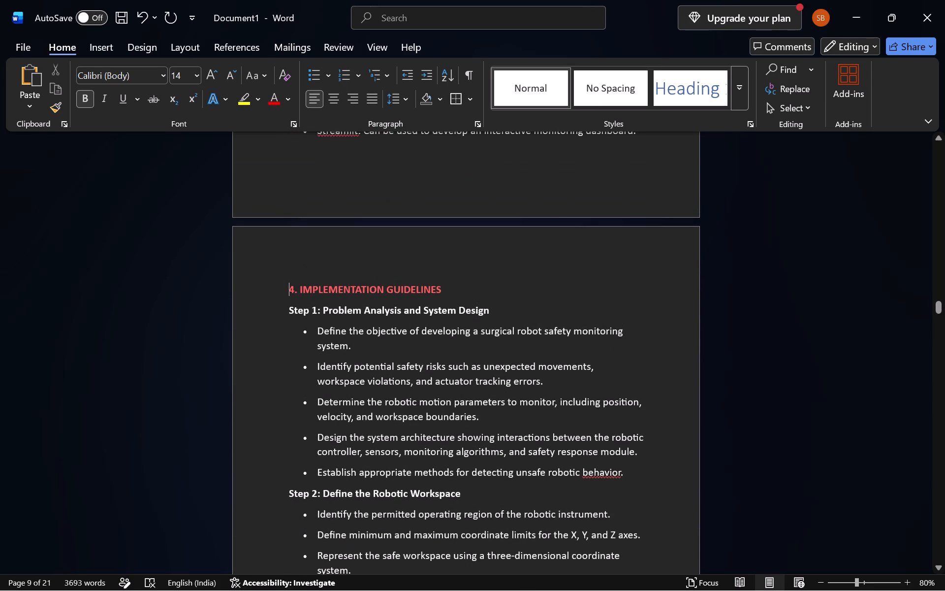
left_click_drag(529, 307, 195, 307)
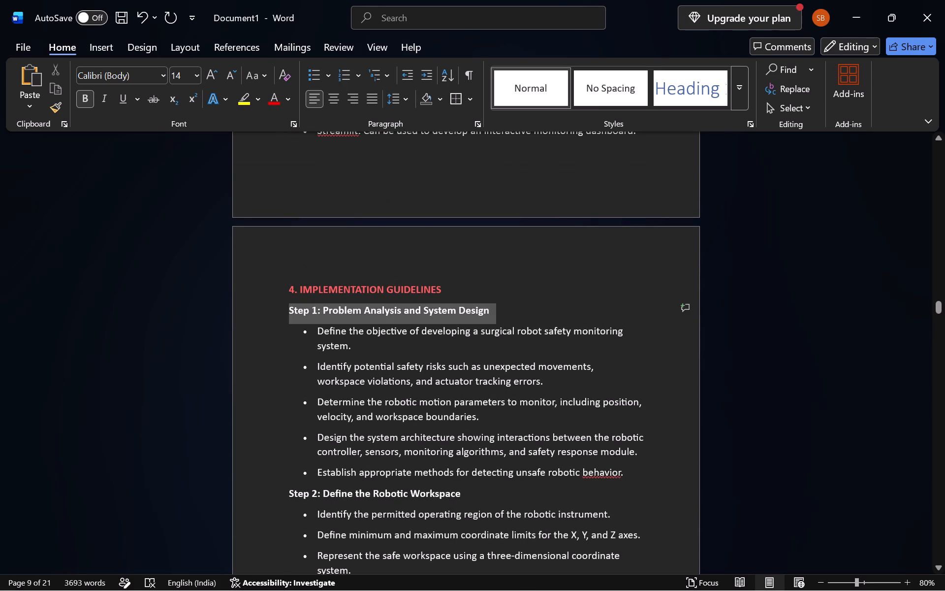
left_click_drag(195, 307, 194, 307)
left_click(300, 282)
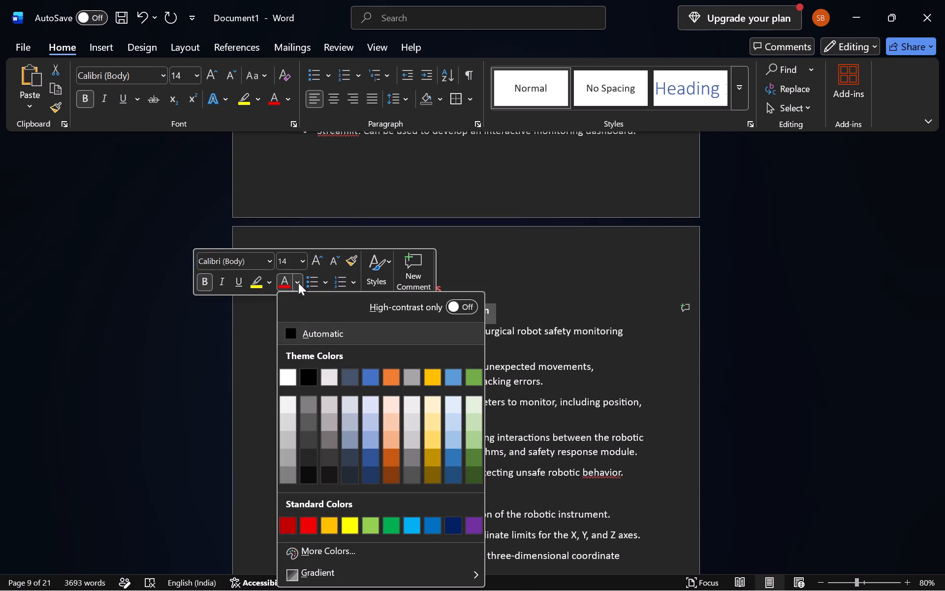
left_click(376, 372)
Color the subheadings "Step 2: Define the Robotic Workspace" and "Step 3: Generate Commanded Robotic Motion" the same blue.
scroll(399, 404, "down", 3)
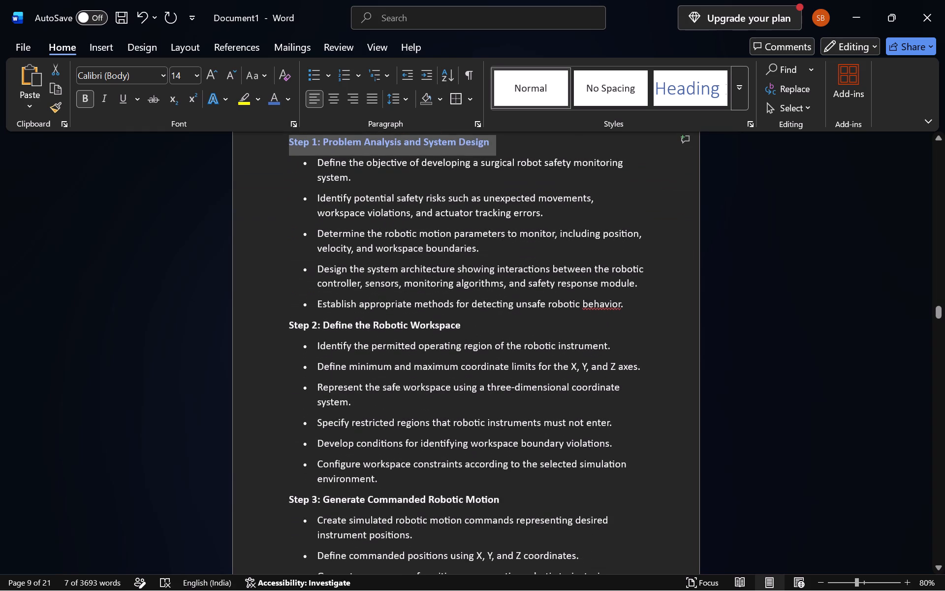
left_click_drag(474, 327, 138, 327)
left_click(229, 307)
scroll(339, 406, "down", 2)
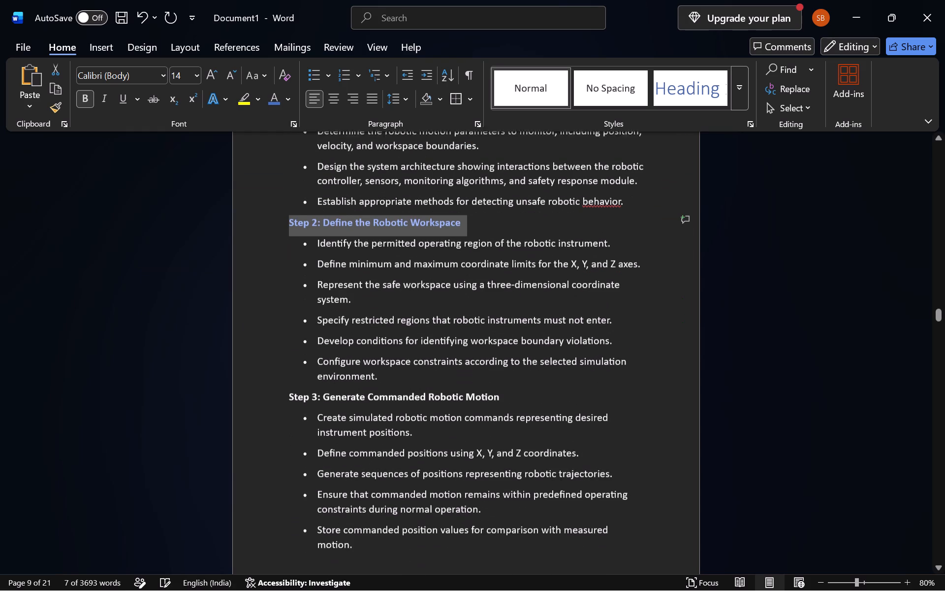
left_click_drag(509, 387, 243, 394)
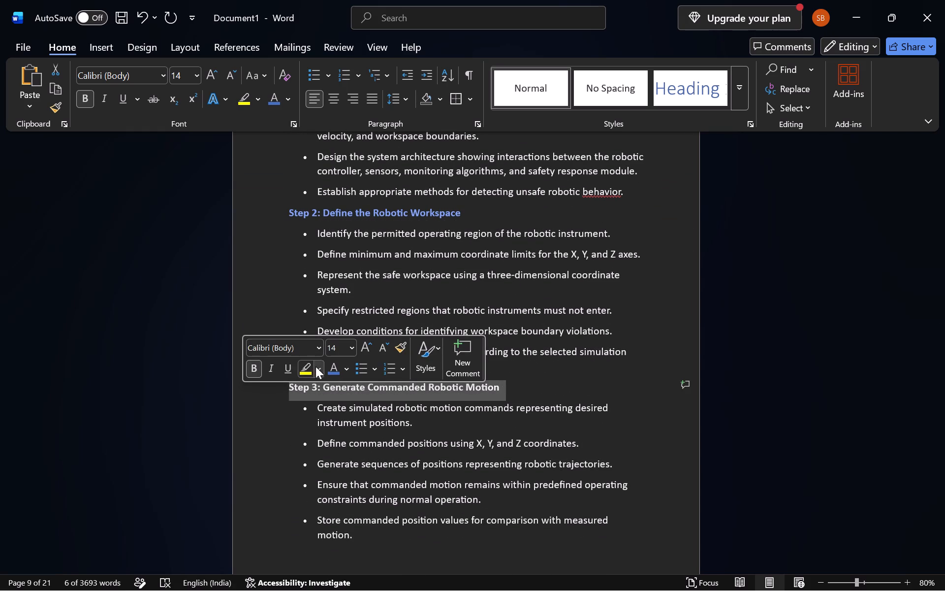
left_click(327, 369)
Color the subheadings "Step 4: Collect Measured Motion Data" and "Step 5: Implement Workspace Constraint Verification" blue.
scroll(352, 466, "down", 6)
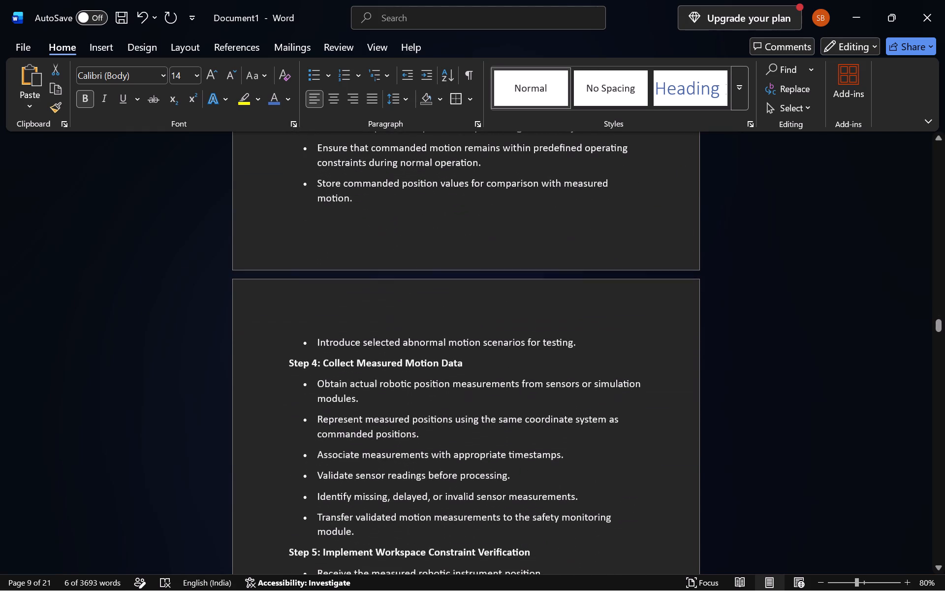
left_click_drag(469, 370, 249, 366)
left_click(333, 342)
scroll(360, 446, "down", 3)
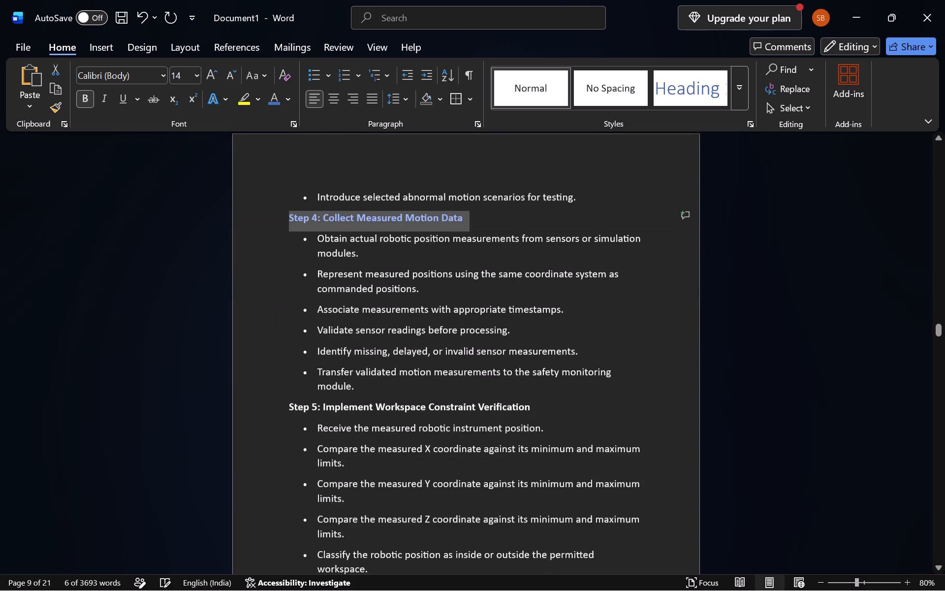
left_click_drag(547, 388, 152, 402)
left_click(521, 382)
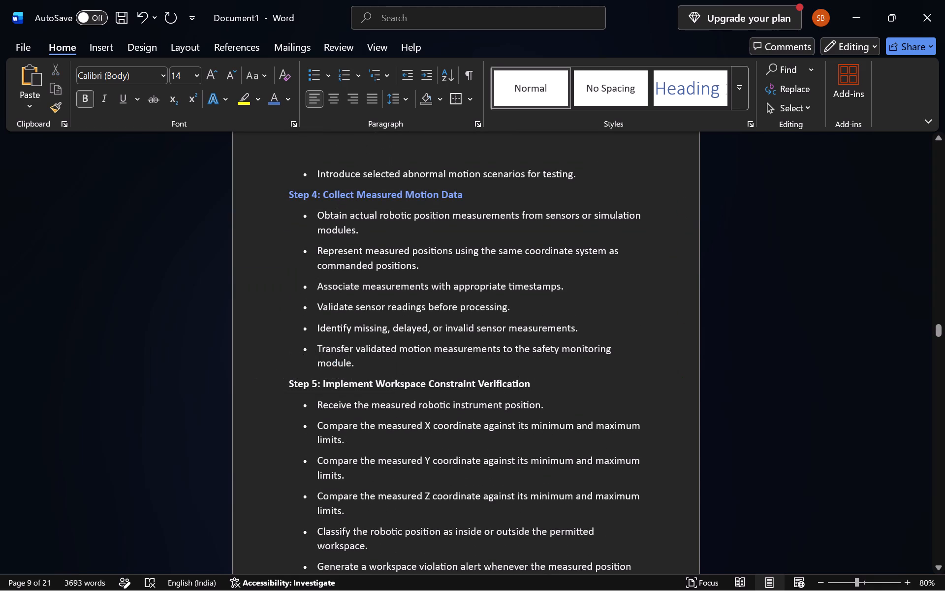
left_click_drag(555, 387, 172, 394)
left_click(263, 368)
Color the Step 6, Step 7 and Step 8 subheadings of the implementation guidelines blue.
scroll(335, 439, "down", 2)
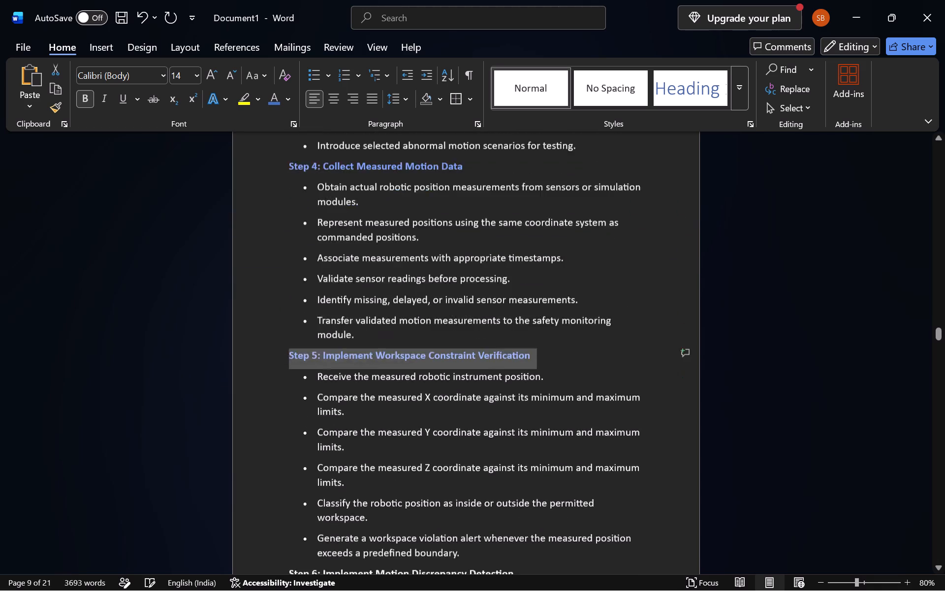
scroll(335, 439, "down", 4)
left_click_drag(520, 267, 358, 266)
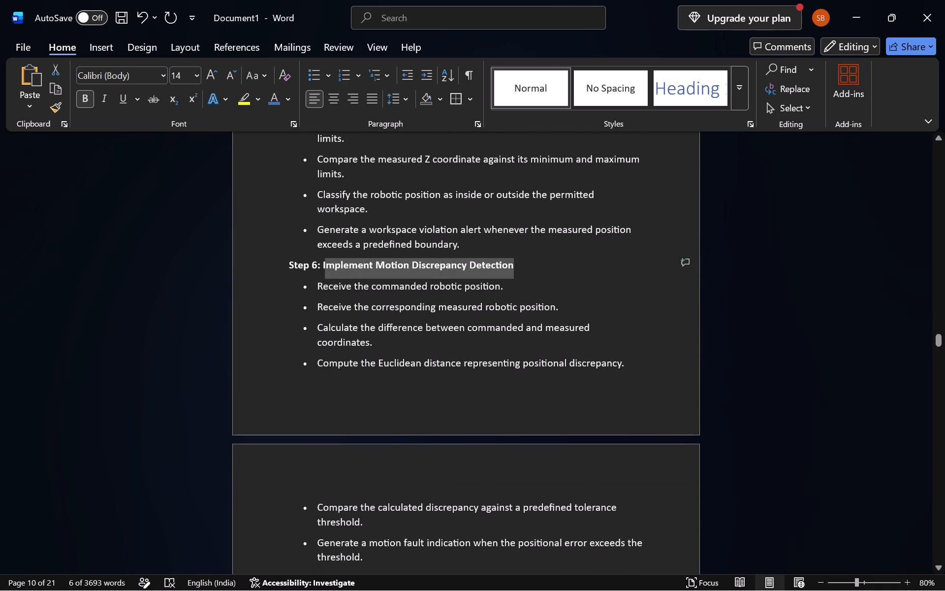
left_click_drag(358, 266, 284, 266)
left_click(381, 240)
scroll(439, 358, "down", 1)
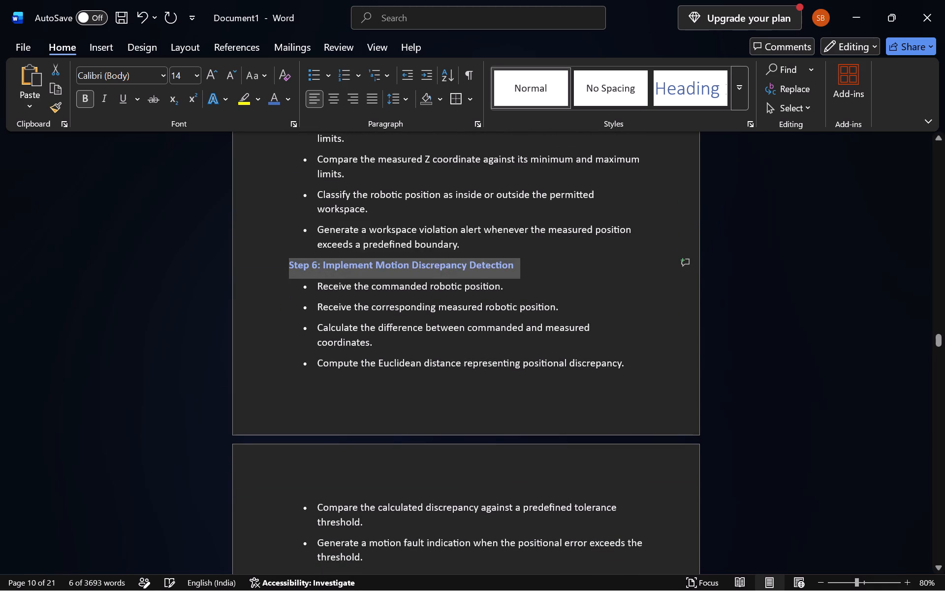
scroll(439, 358, "down", 5)
left_click_drag(565, 264, 277, 264)
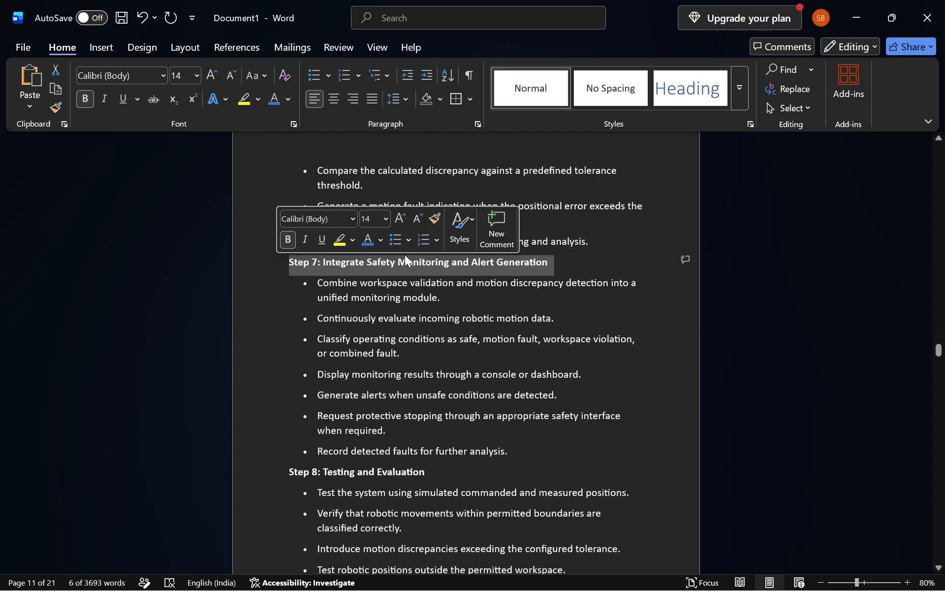
left_click(368, 246)
scroll(415, 350, "down", 2)
left_click_drag(450, 363, 252, 358)
left_click(343, 333)
Add an empty line after the last bullet of Step 8 so that the Step 9 subheading starts on the following page.
scroll(389, 389, "down", 5)
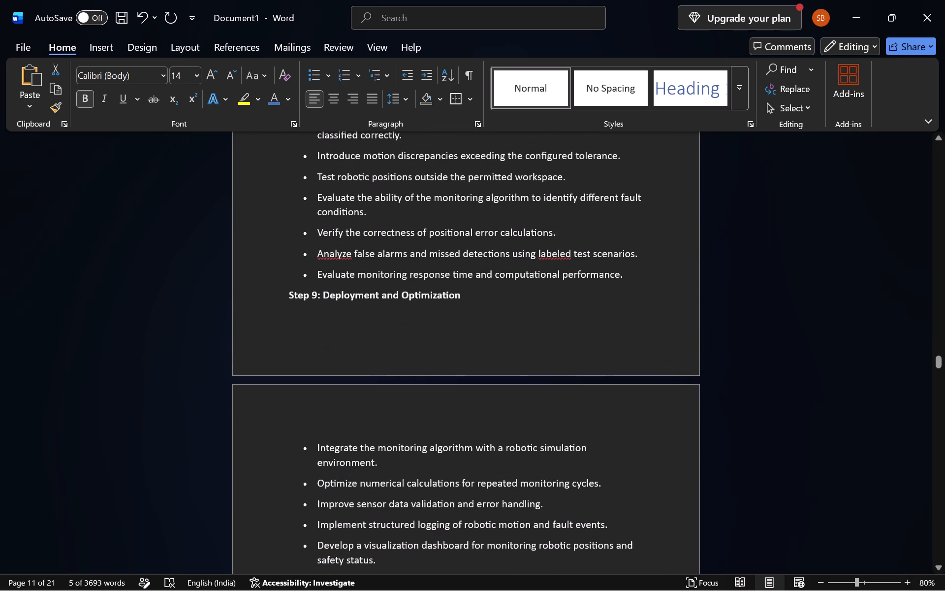
left_click(653, 274)
key("Return")
Color the subheading "Step 9: Deployment and Optimization" blue.
scroll(522, 327, "down", 2)
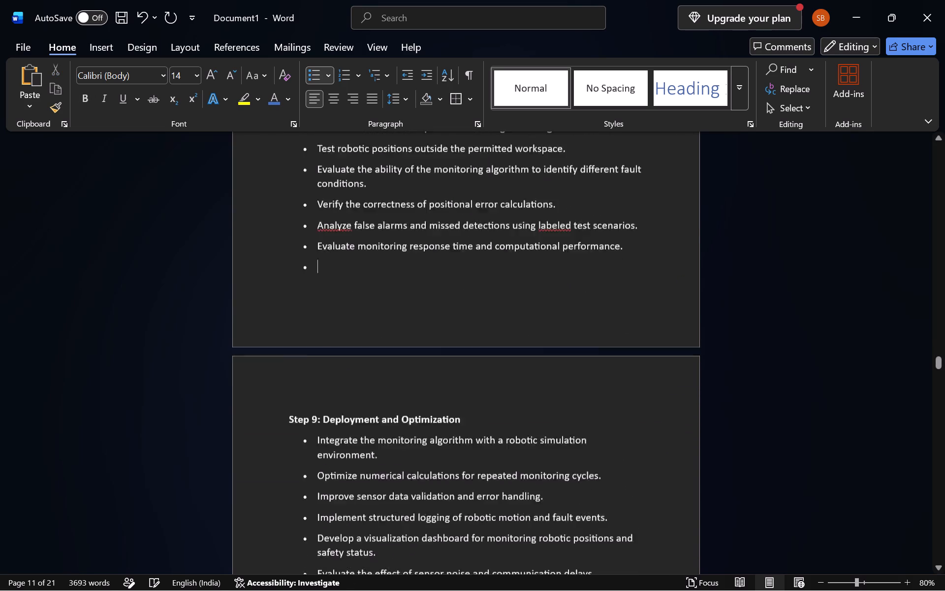
scroll(522, 327, "down", 1)
left_click_drag(476, 278, 271, 283)
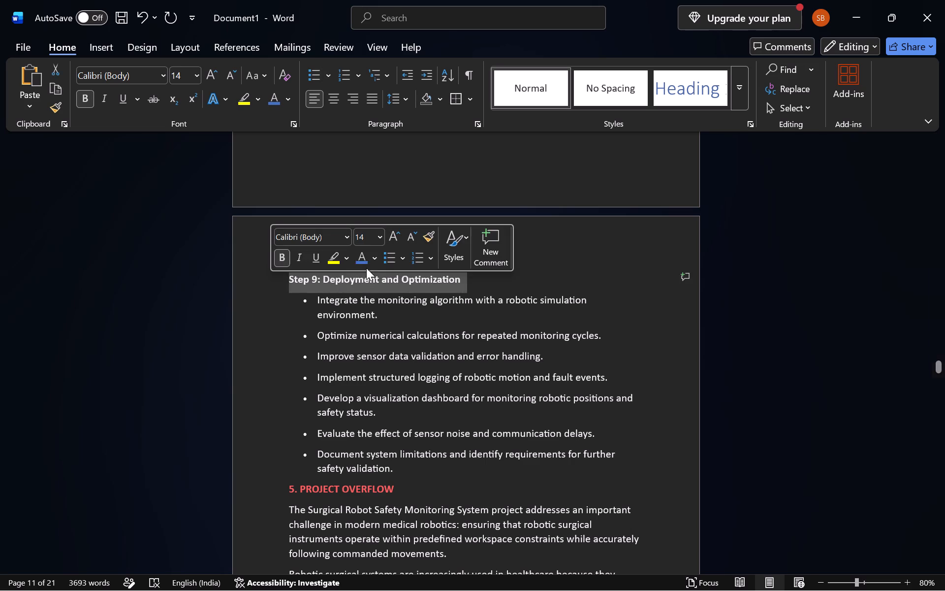
left_click(357, 259)
Insert two blank lines before the POTENTIAL CHALLENGES AND SOLUTIONS heading.
scroll(399, 363, "down", 14)
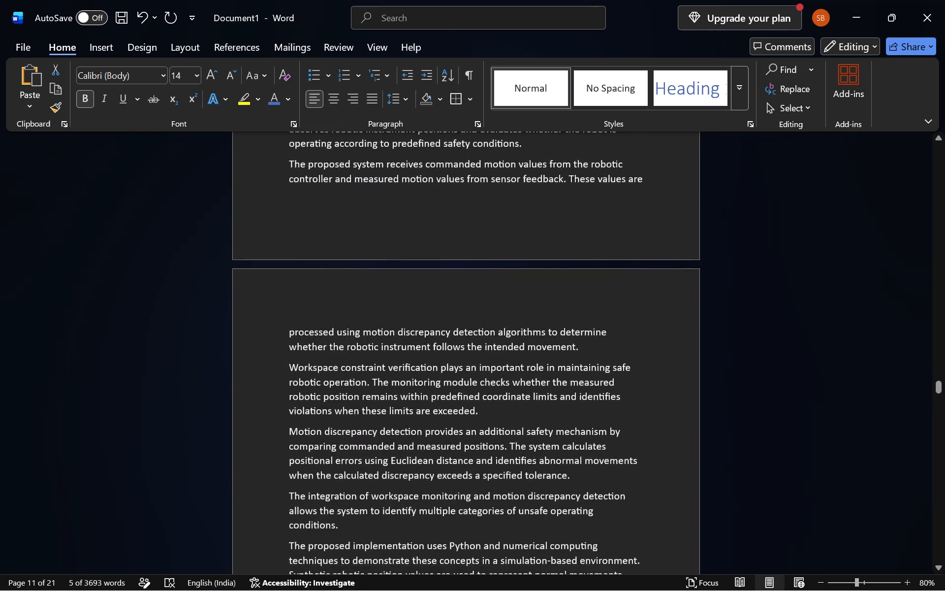
scroll(399, 363, "down", 9)
scroll(398, 347, "up", 2)
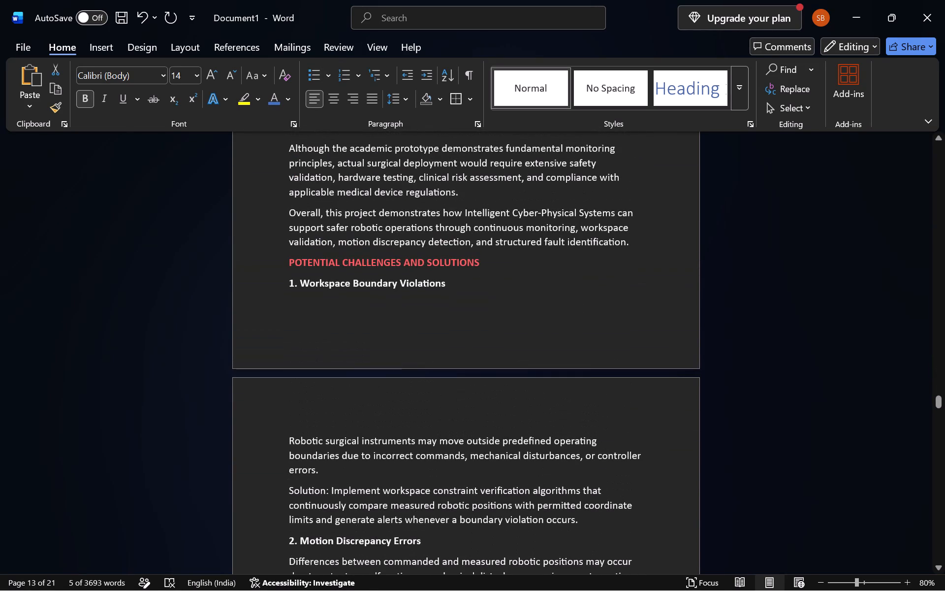
left_click(287, 261)
key("Return")
key("Return")
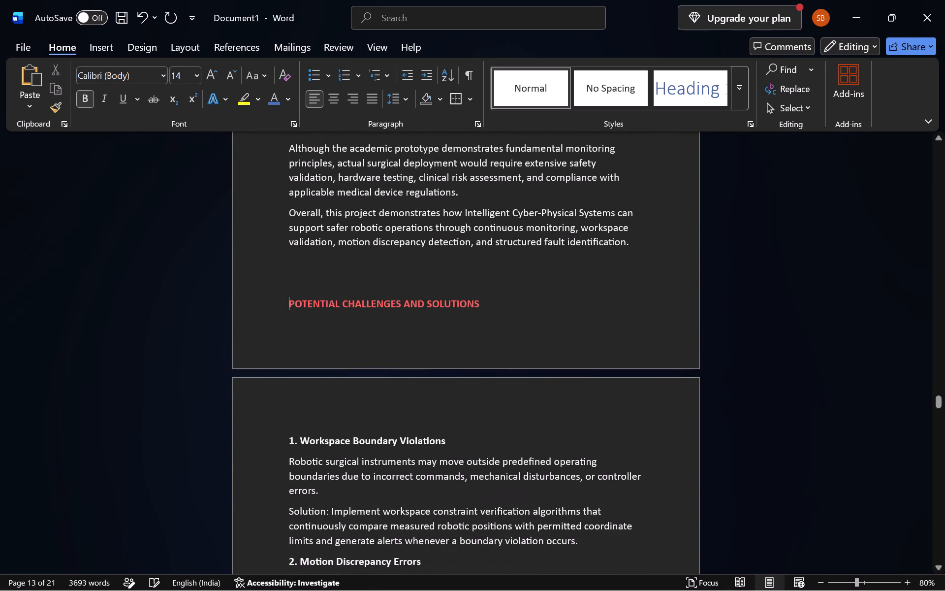
Color the challenge subheadings "1. Workspace Boundary Violations" and "2. Motion Discrepancy Errors" blue.
scroll(376, 349, "down", 3)
left_click_drag(467, 278, 201, 272)
left_click(290, 250)
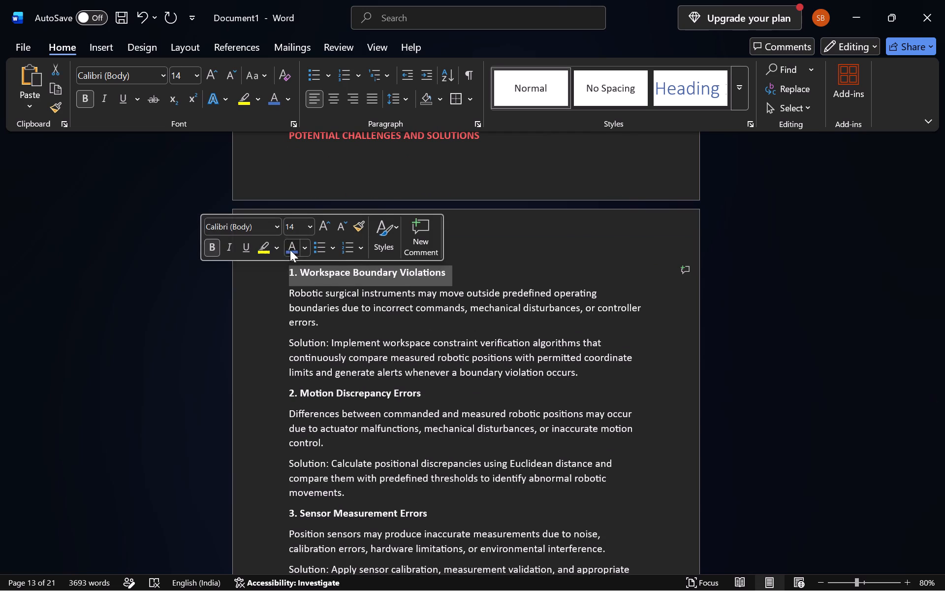
left_click_drag(447, 386, 269, 392)
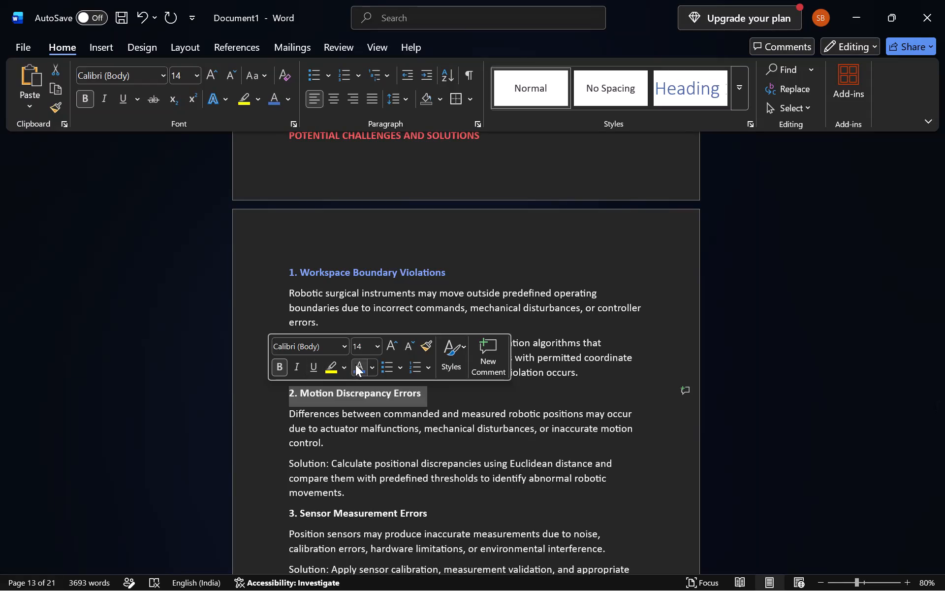
left_click(355, 364)
Color the subheadings "3. Sensor Measurement Errors", "4. Real-Time Processing Delays" and "5. Communication Failures" blue.
scroll(378, 393, "down", 2)
left_click_drag(438, 400, 250, 400)
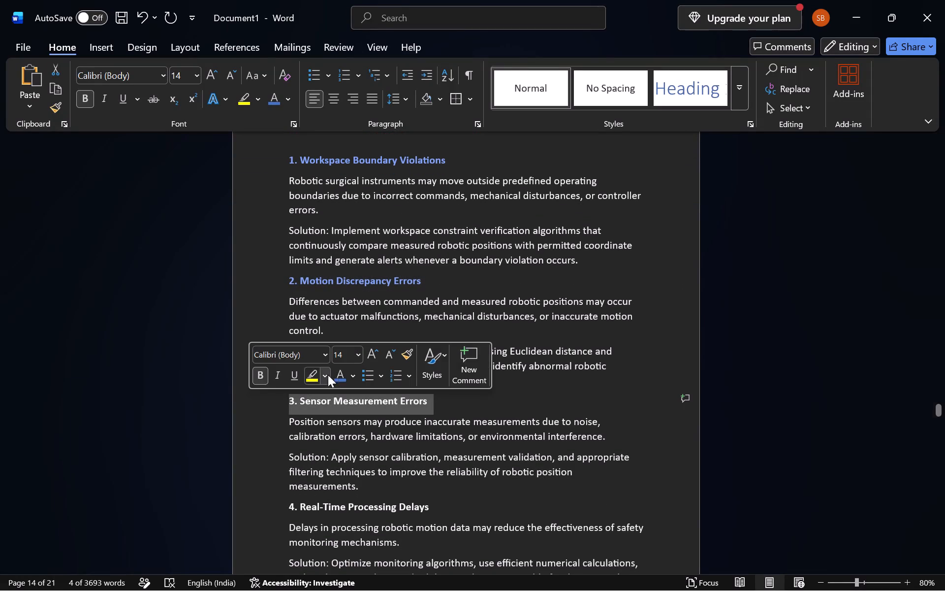
left_click(338, 373)
scroll(372, 416, "down", 1)
left_click_drag(438, 448, 250, 448)
left_click(335, 422)
scroll(373, 459, "down", 3)
left_click_drag(419, 390, 293, 391)
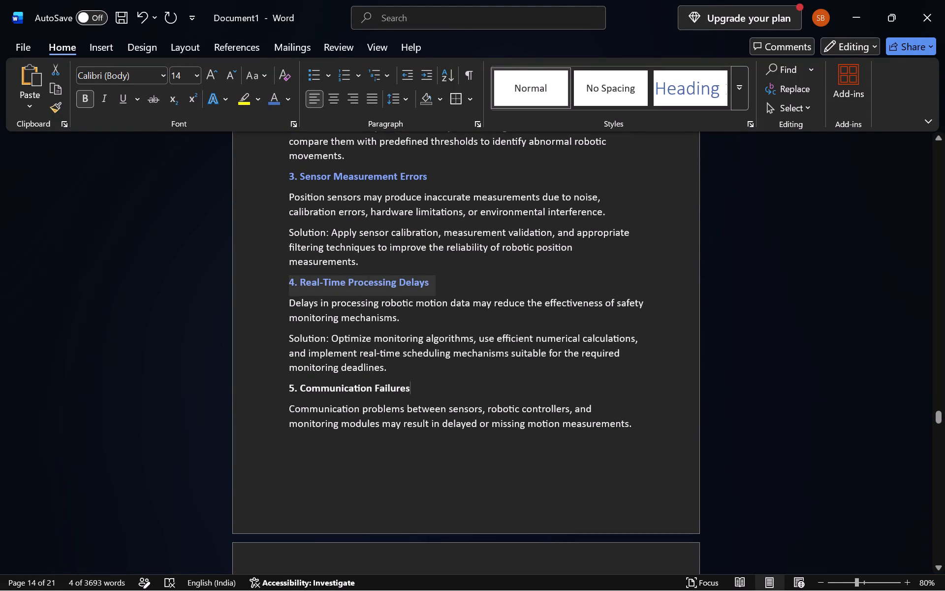
left_click_drag(293, 391, 151, 391)
left_click(241, 372)
scroll(361, 451, "down", 8)
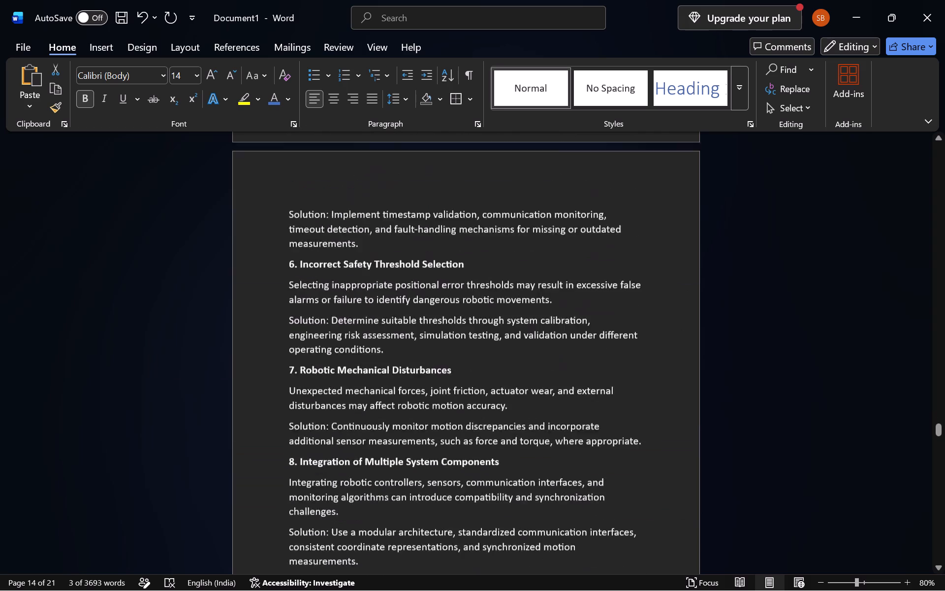
Color the challenge subheadings "6. Incorrect Safety Threshold Selection" and "7. Robotic Mechanical Disturbances" blue.
left_click_drag(476, 204, 72, 210)
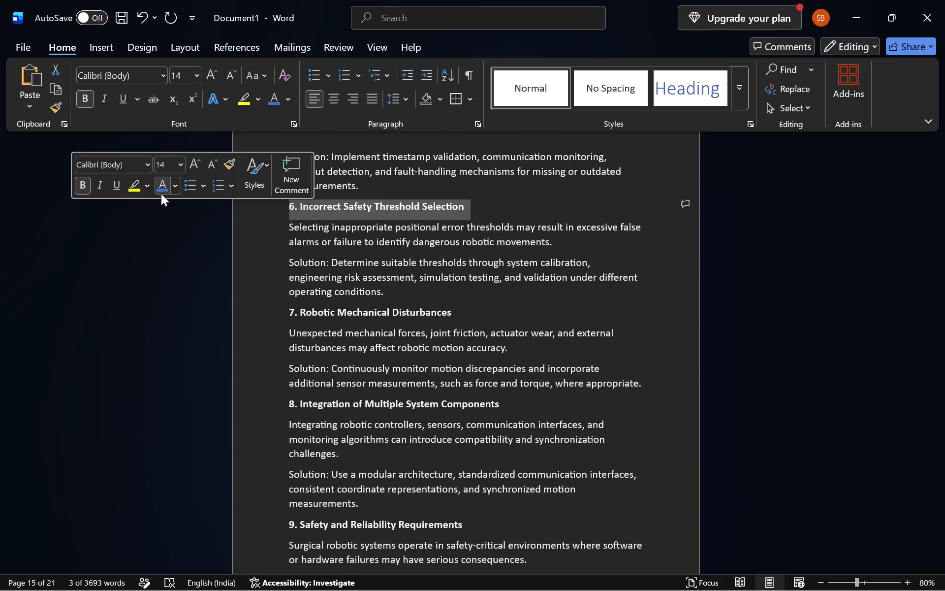
left_click(159, 191)
left_click_drag(463, 314, 92, 329)
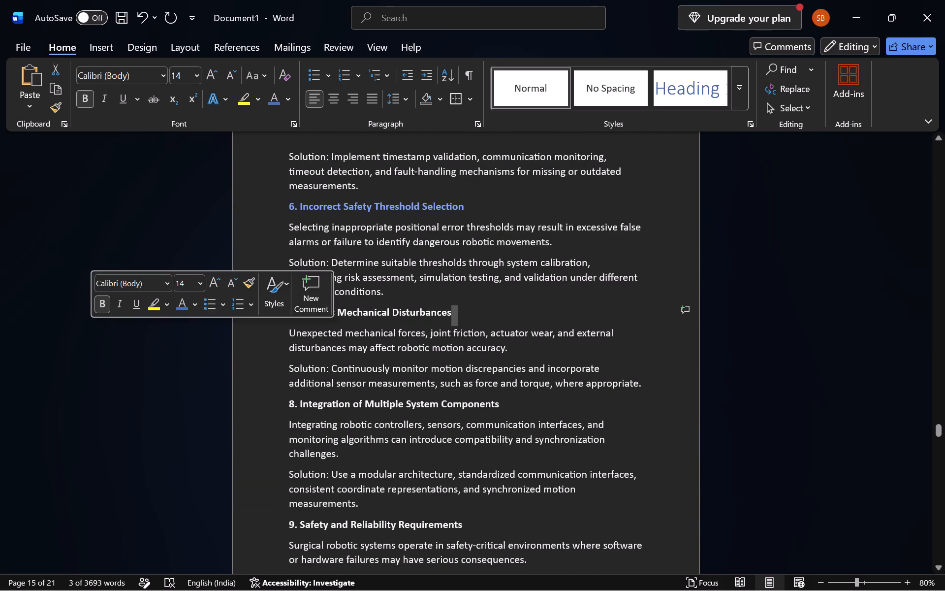
left_click(424, 314)
left_click_drag(494, 314, 257, 317)
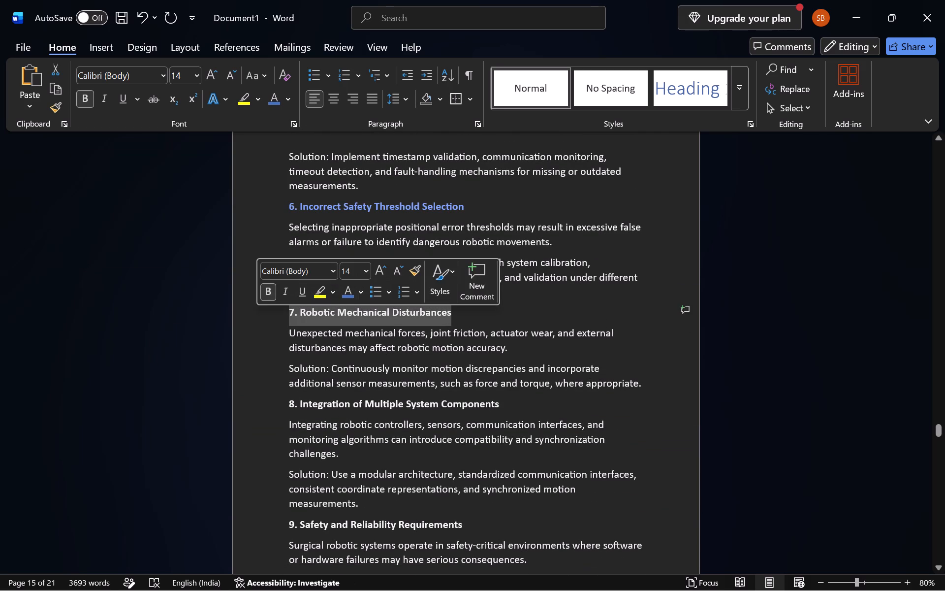
left_click(341, 291)
Color the challenge subheadings "8. Integration of Multiple System Components" and "9. Safety and Reliability Requirements" blue.
scroll(421, 359, "down", 1)
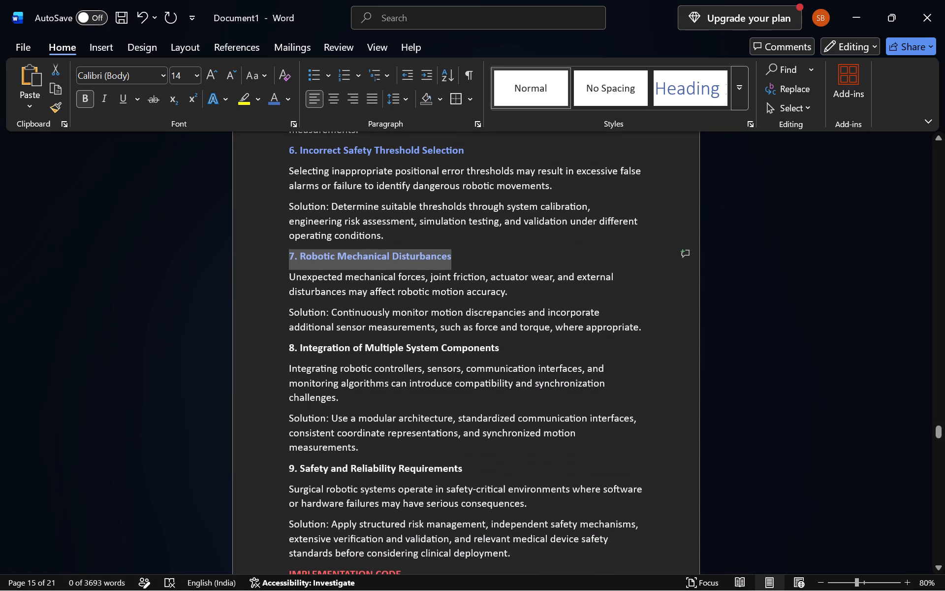
left_click_drag(528, 351, 285, 351)
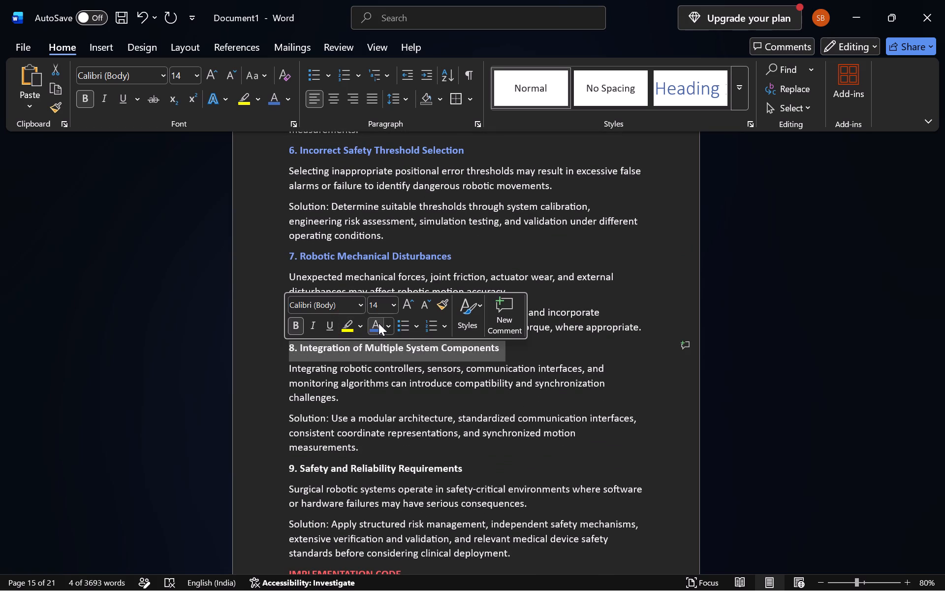
left_click(378, 323)
scroll(381, 401, "down", 2)
left_click_drag(476, 356, 285, 365)
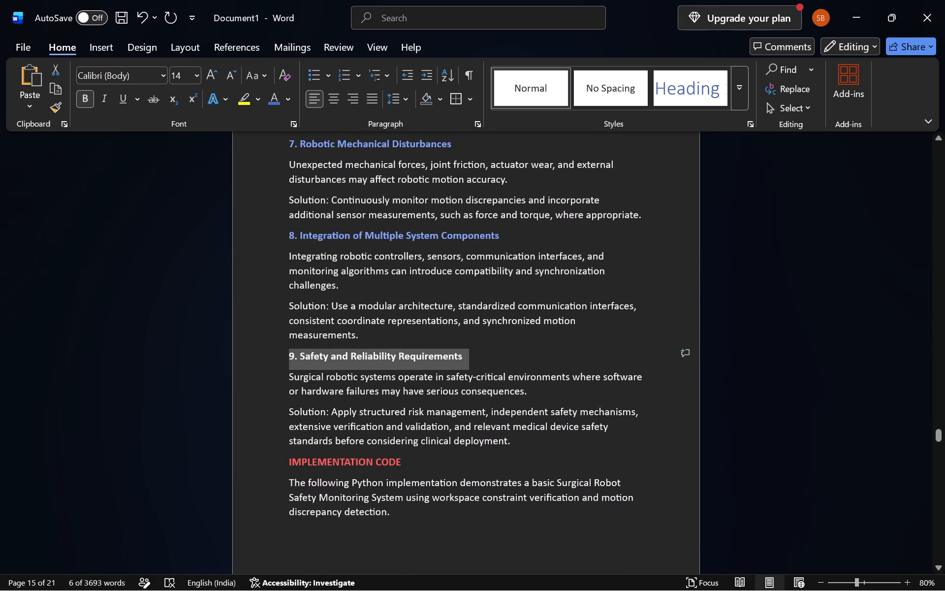
left_click_drag(285, 365, 283, 365)
left_click(375, 338)
Review the remaining pages, from the implementation code and output through the closing paragraphs, for heading colors and layout.
scroll(389, 443, "down", 9)
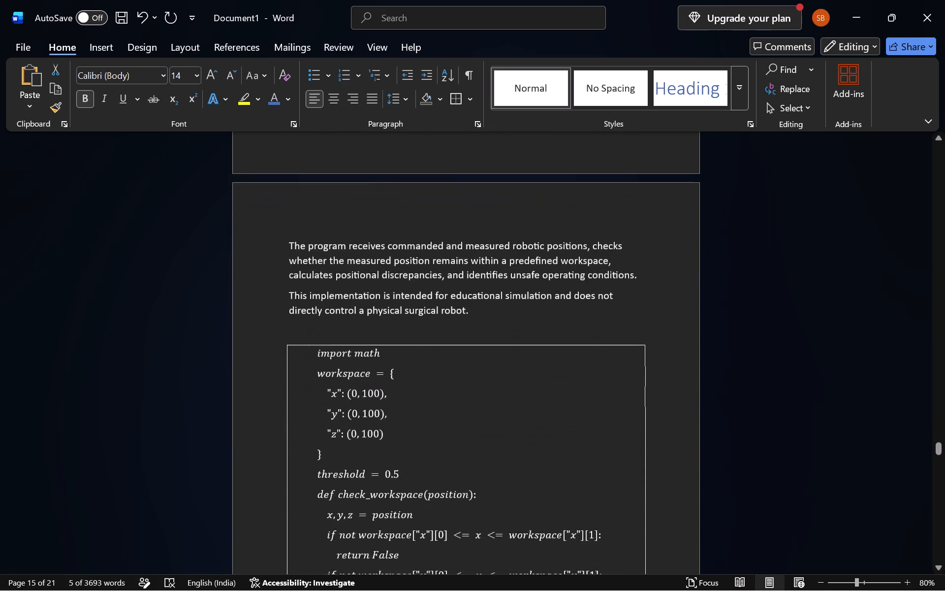
scroll(388, 437, "down", 12)
scroll(387, 429, "down", 12)
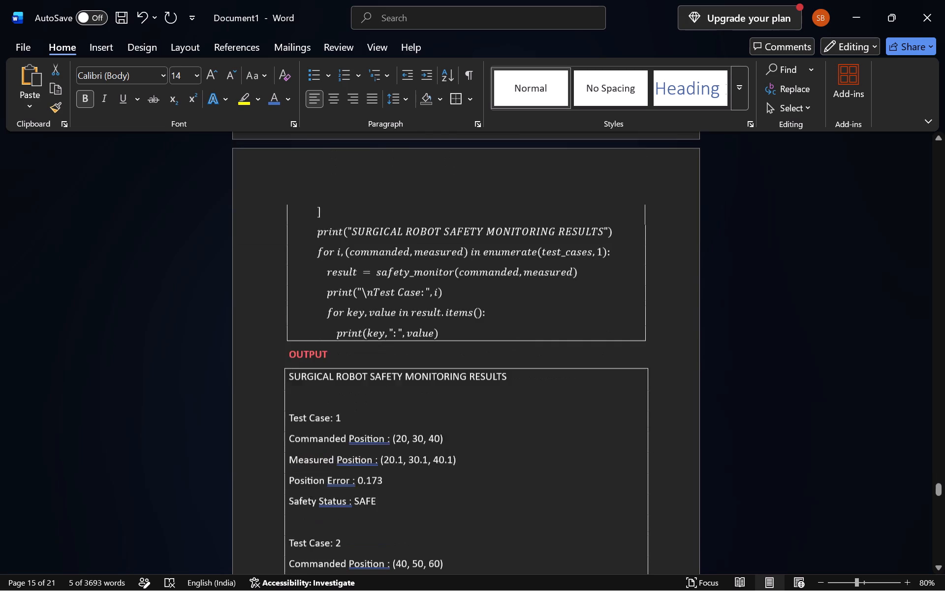
scroll(370, 398, "down", 18)
scroll(366, 391, "down", 3)
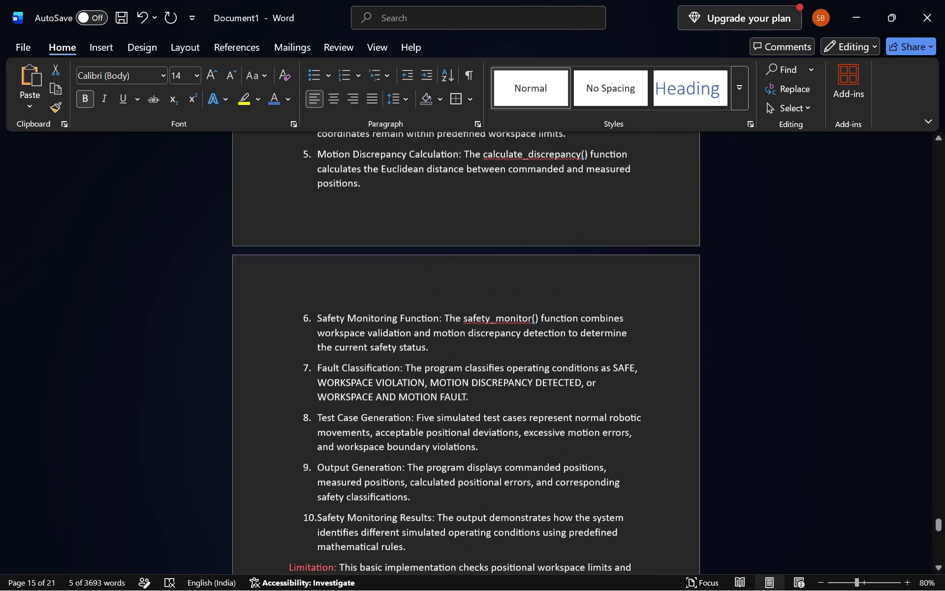
scroll(366, 391, "down", 3)
scroll(366, 391, "up", 1)
scroll(366, 391, "down", 16)
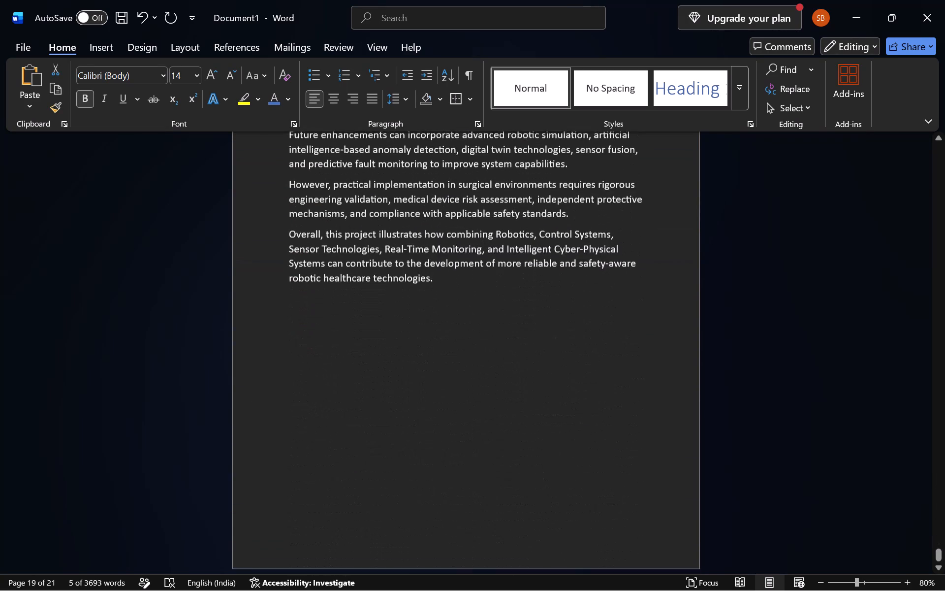
scroll(365, 387, "down", 3)
Apply a box page border to the whole document.
left_click(14, 46)
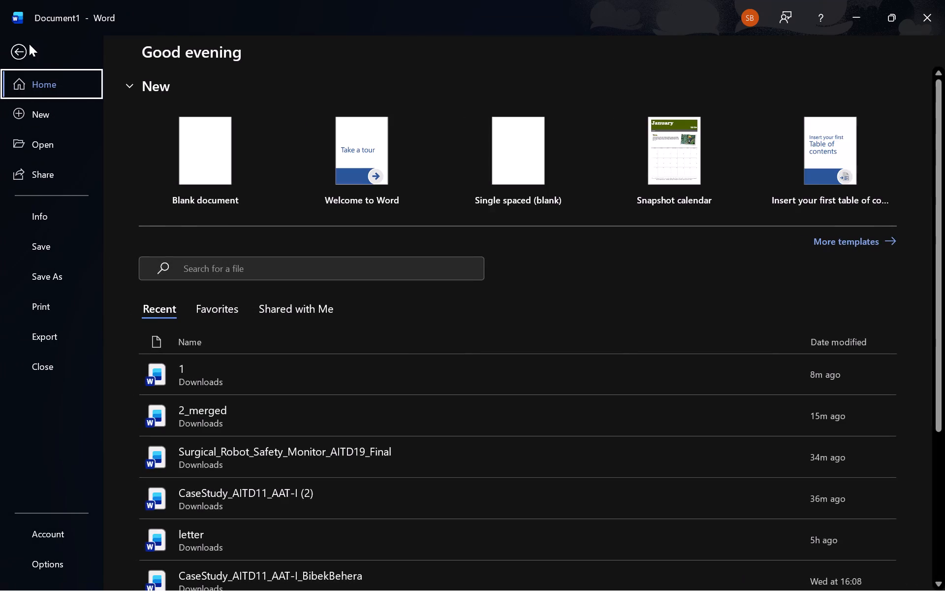
left_click(15, 47)
left_click(184, 50)
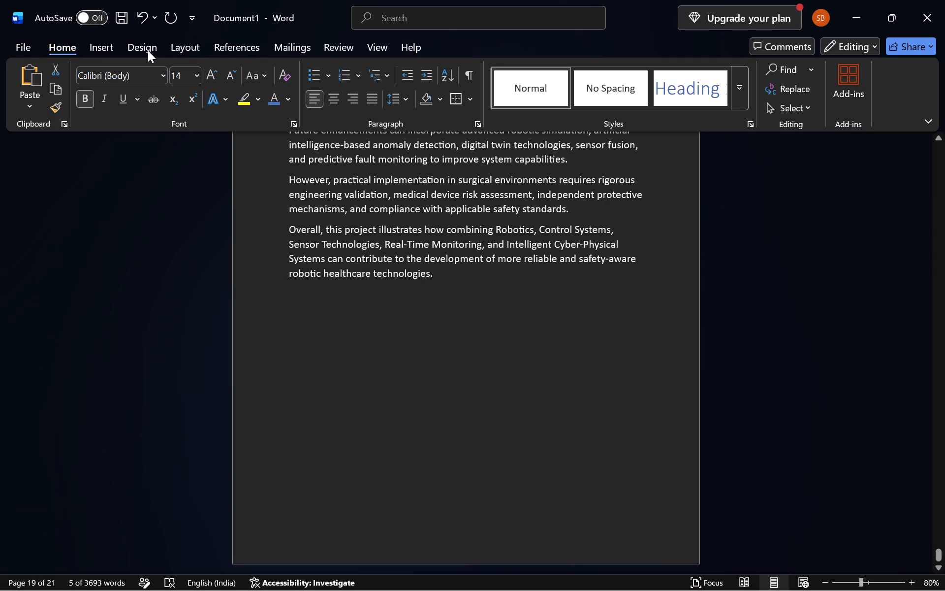
left_click(135, 45)
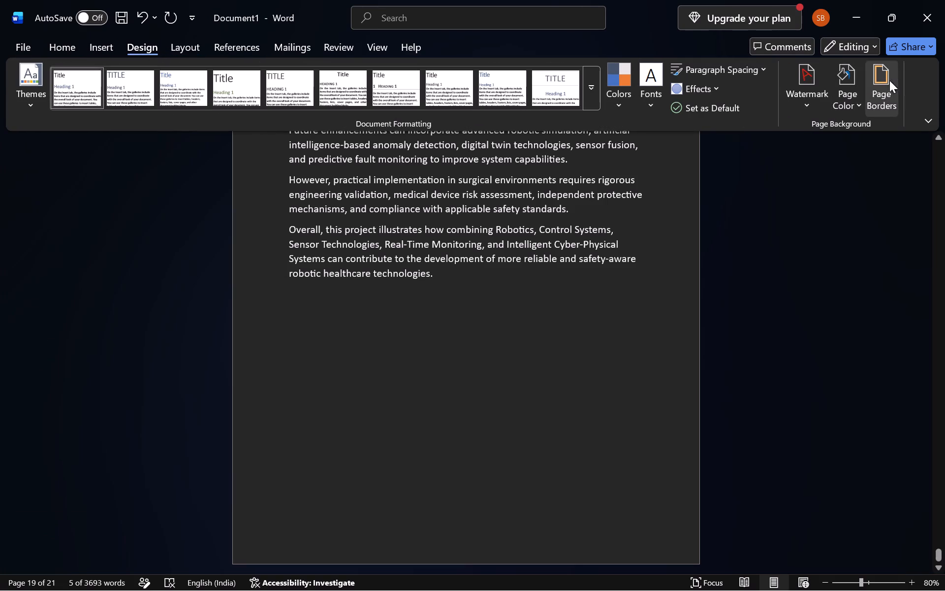
left_click(889, 80)
left_click(299, 245)
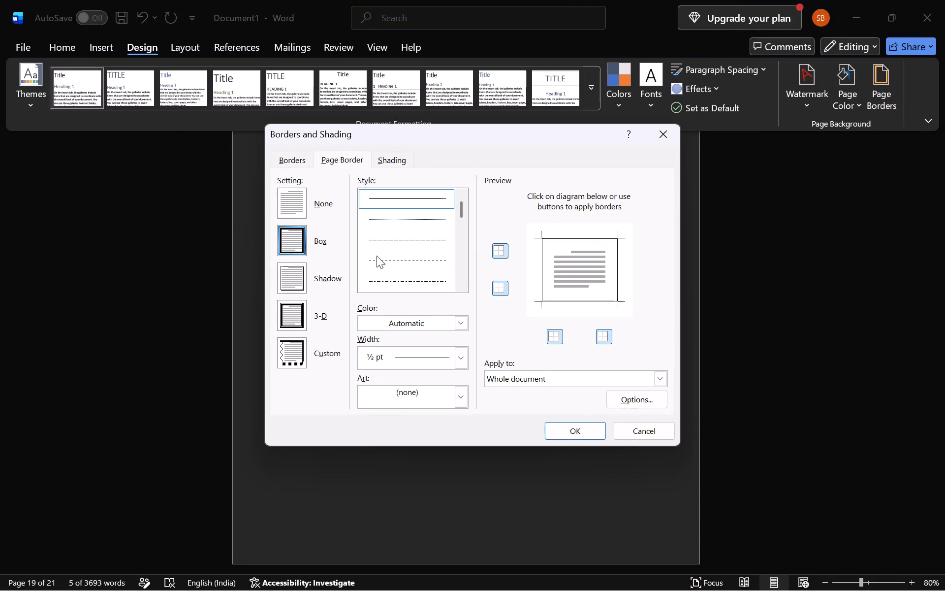
left_click(578, 428)
Print the whole document to PDF as 2 in the Downloads folder, replacing the existing file.
scroll(577, 420, "up", 5)
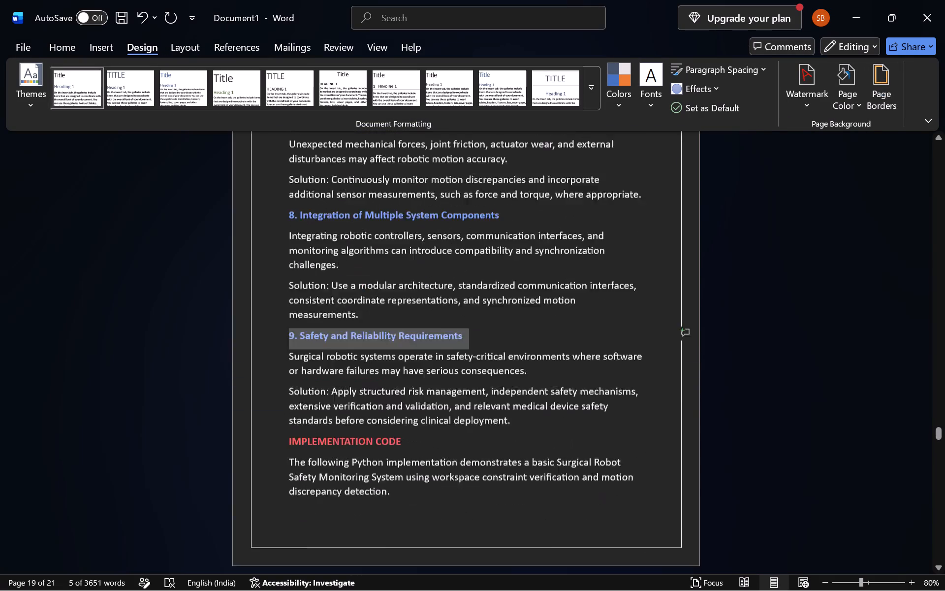
left_click(31, 53)
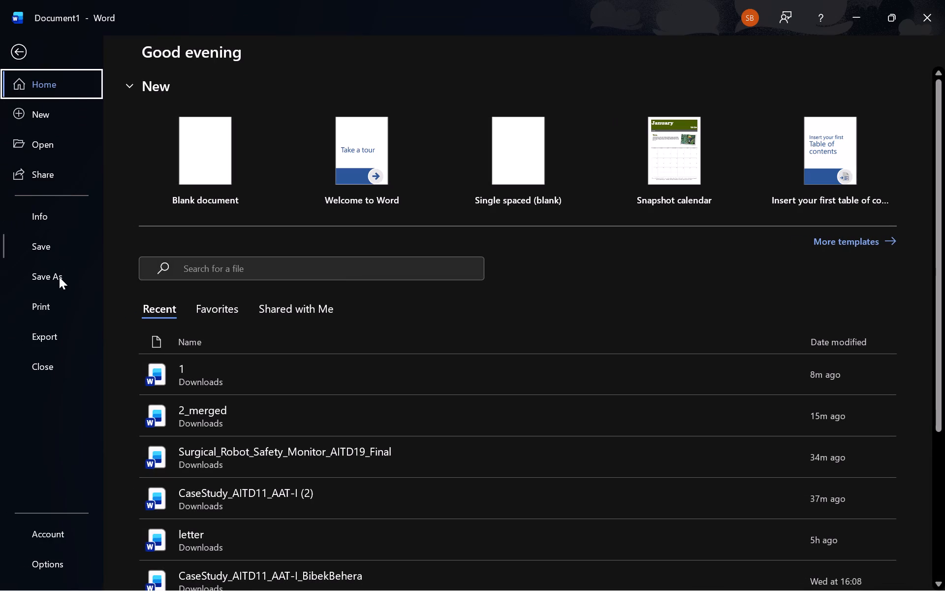
left_click(57, 316)
scroll(626, 295, "up", 3)
scroll(626, 295, "up", 18)
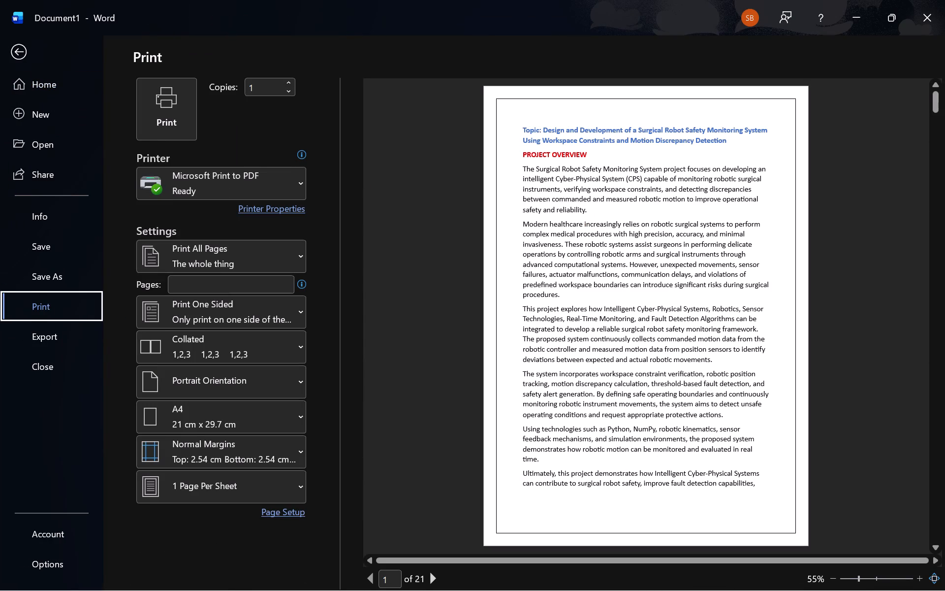
left_click(157, 124)
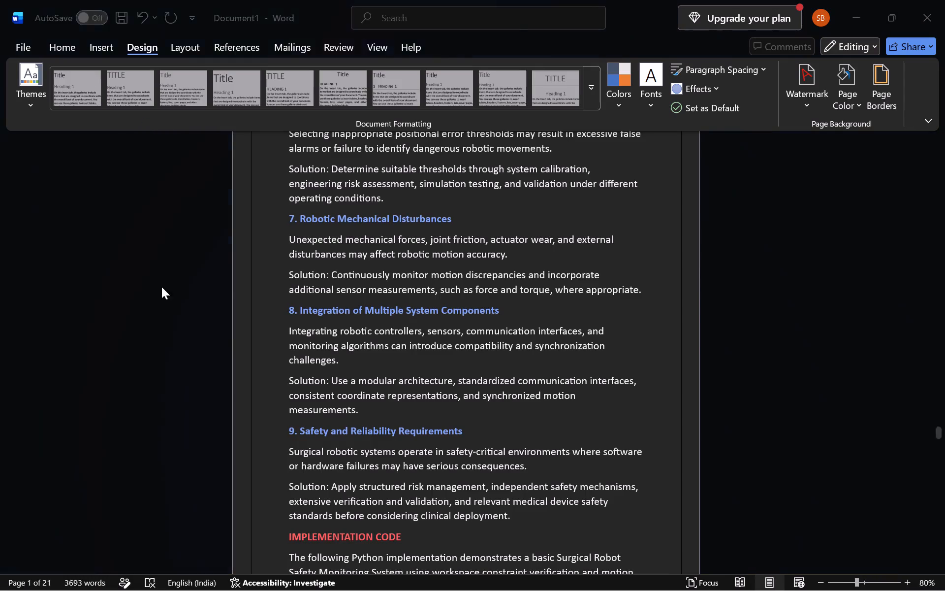
scroll(79, 166, "down", 2)
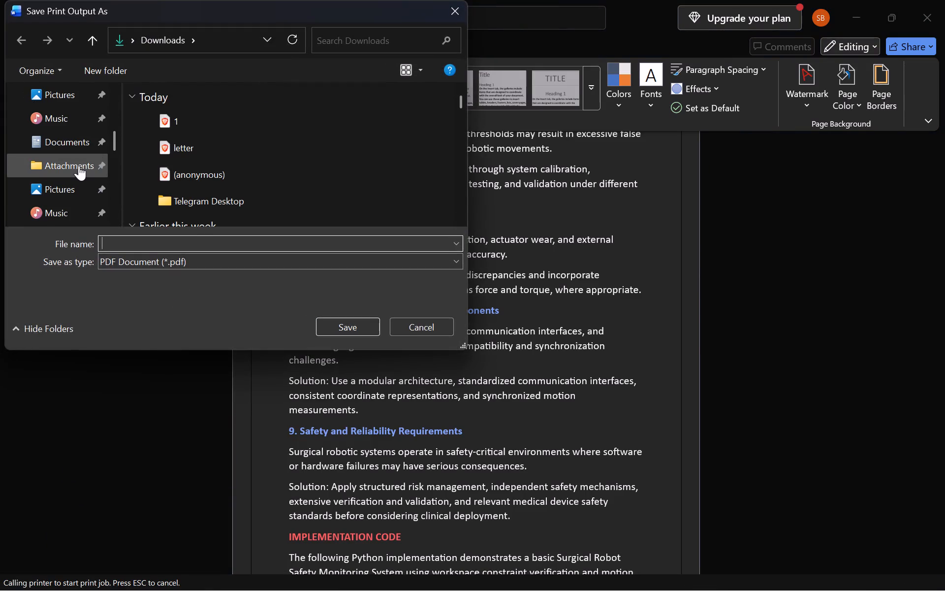
left_click(76, 166)
left_click(189, 237)
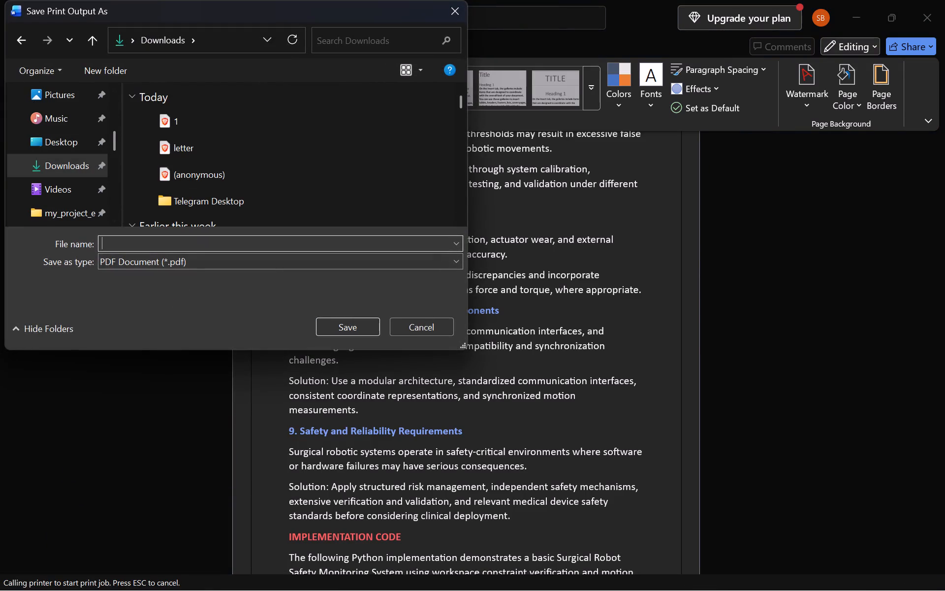
key("2")
key("Return")
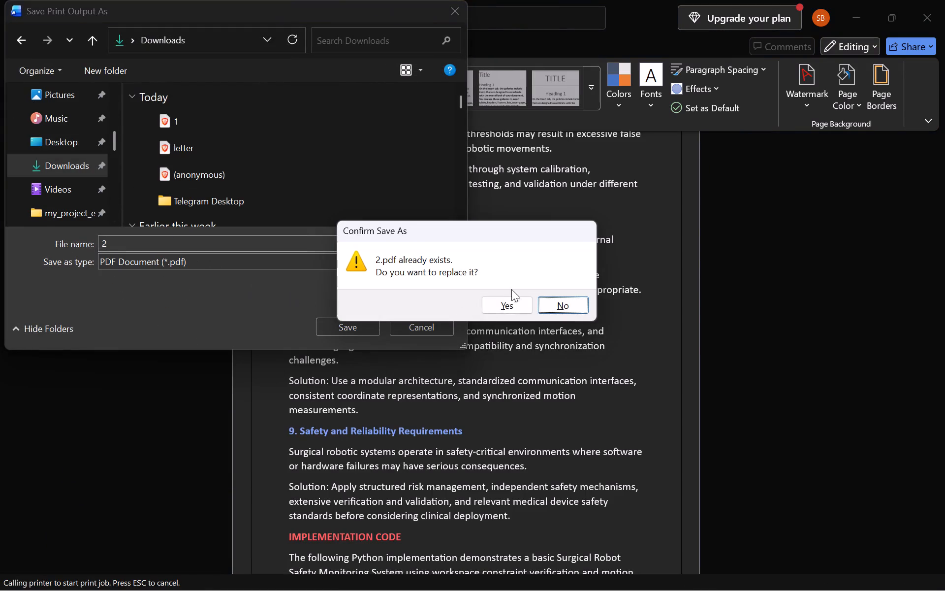
left_click(489, 305)
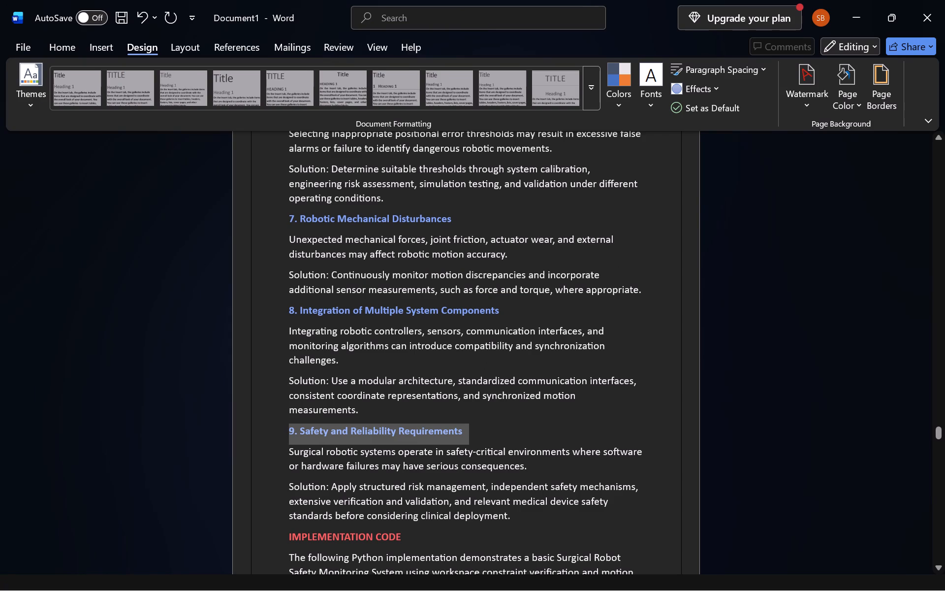
Close the document window.
left_click(944, 0)
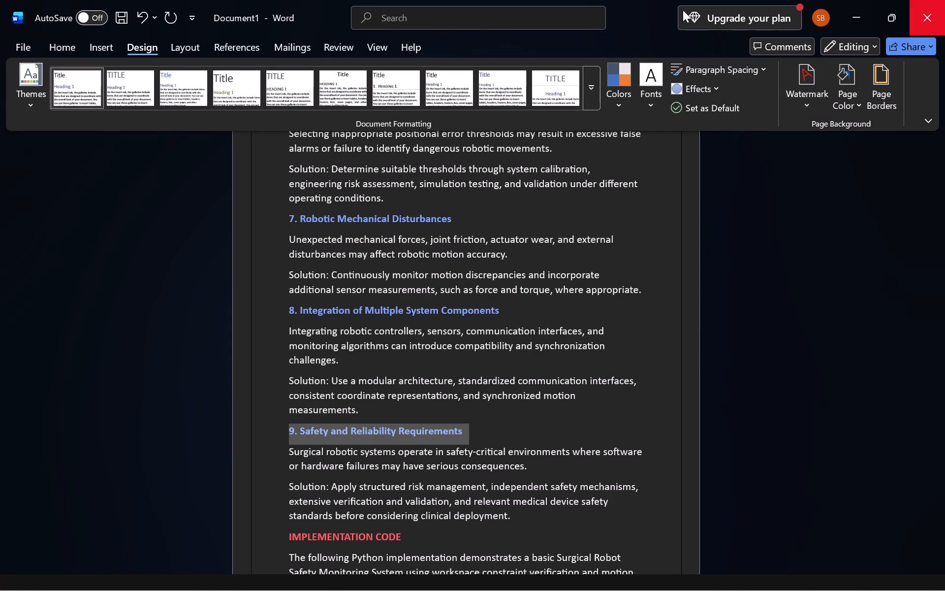
Close the document, saving it as Topic in the local Downloads folder instead of OneDrive.
left_click(628, 189)
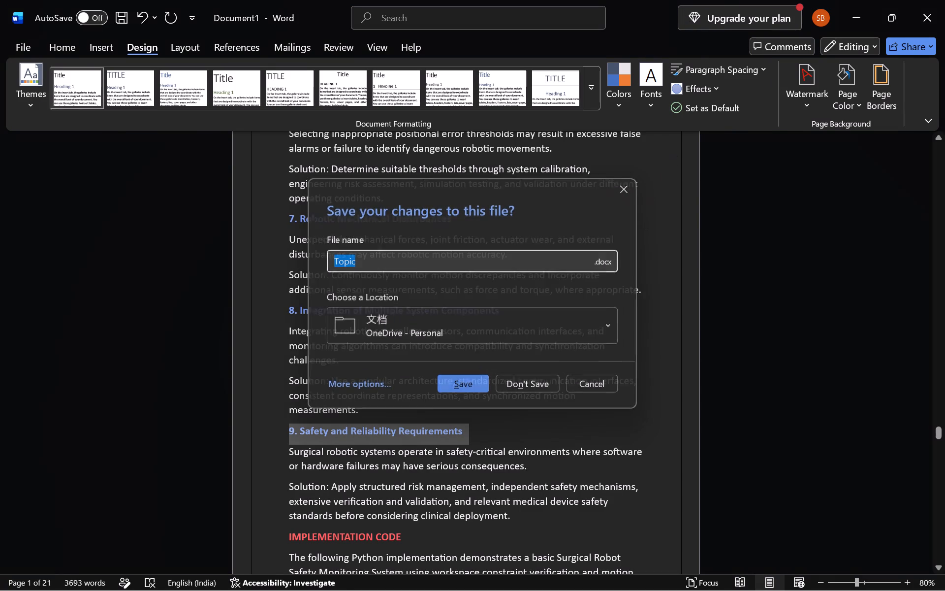
left_click(934, 7)
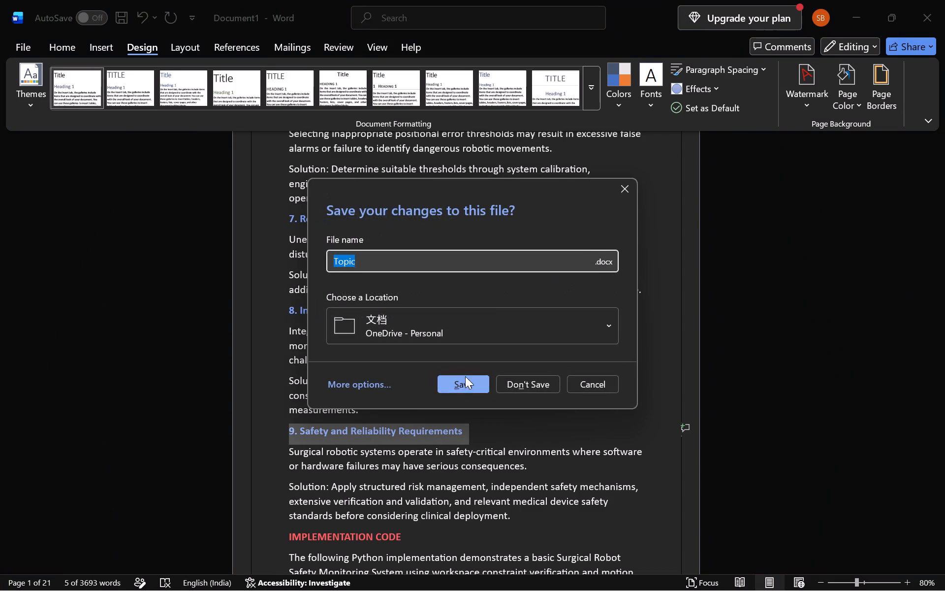
left_click(464, 379)
left_click(527, 323)
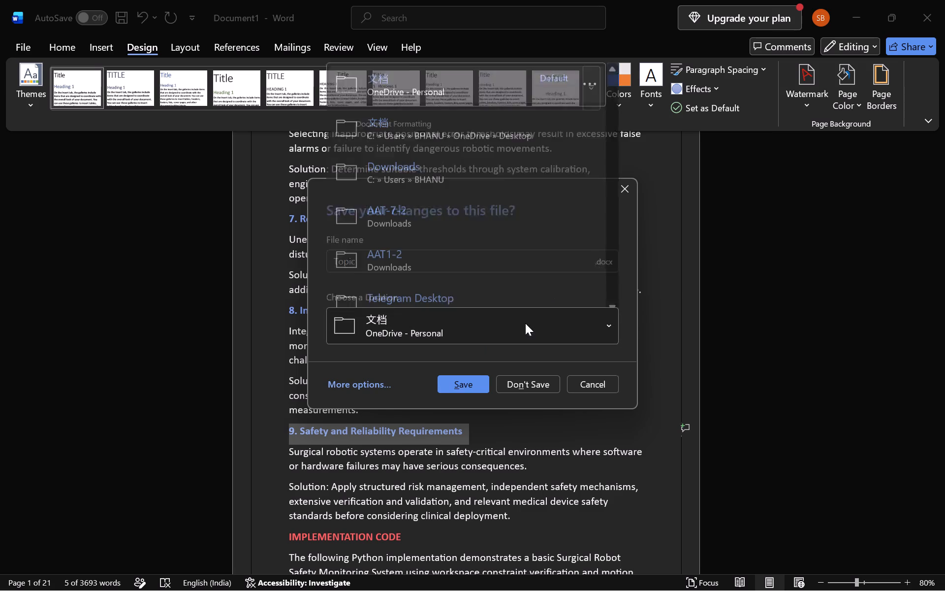
left_click(454, 177)
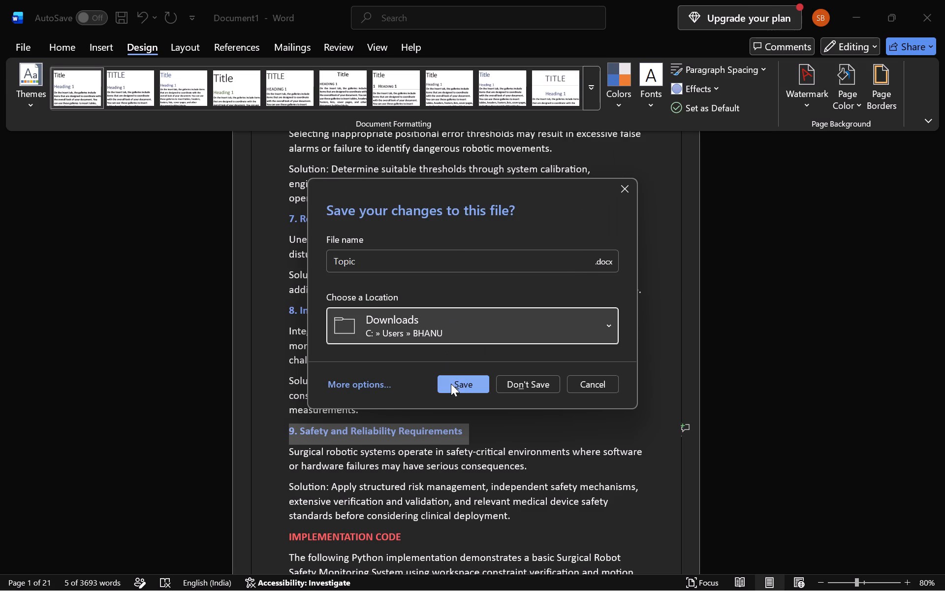
left_click(451, 384)
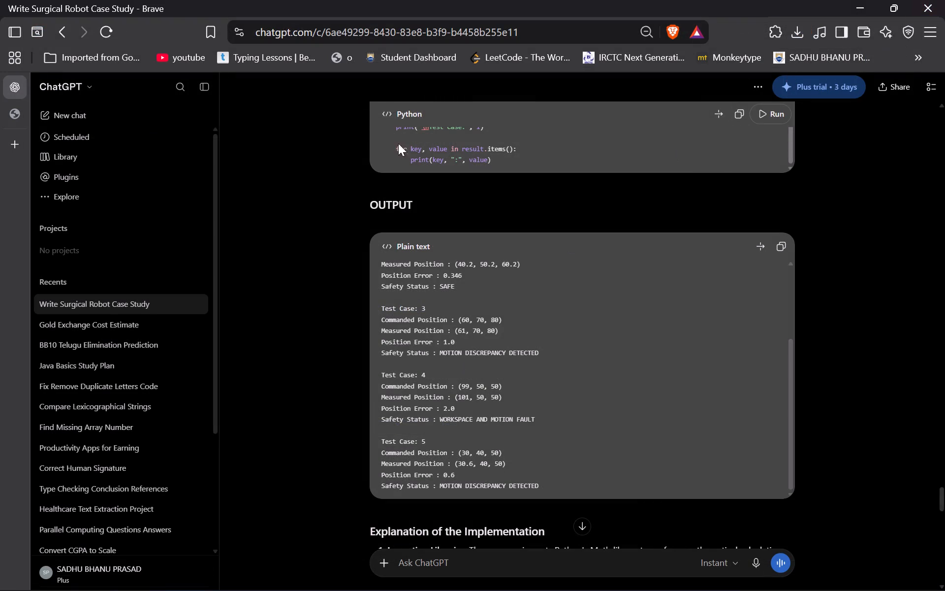
In a new Brave browser tab, begin a web search with the word "remove".
left_click(21, 145)
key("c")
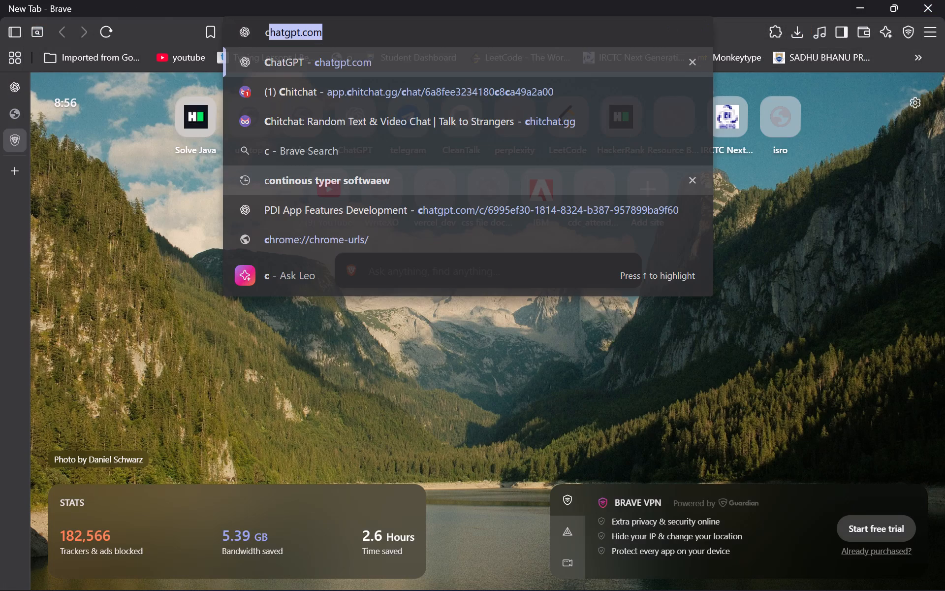
key("BackSpace")
key("BackSpace")
left_click(534, 179)
key("BackSpace")
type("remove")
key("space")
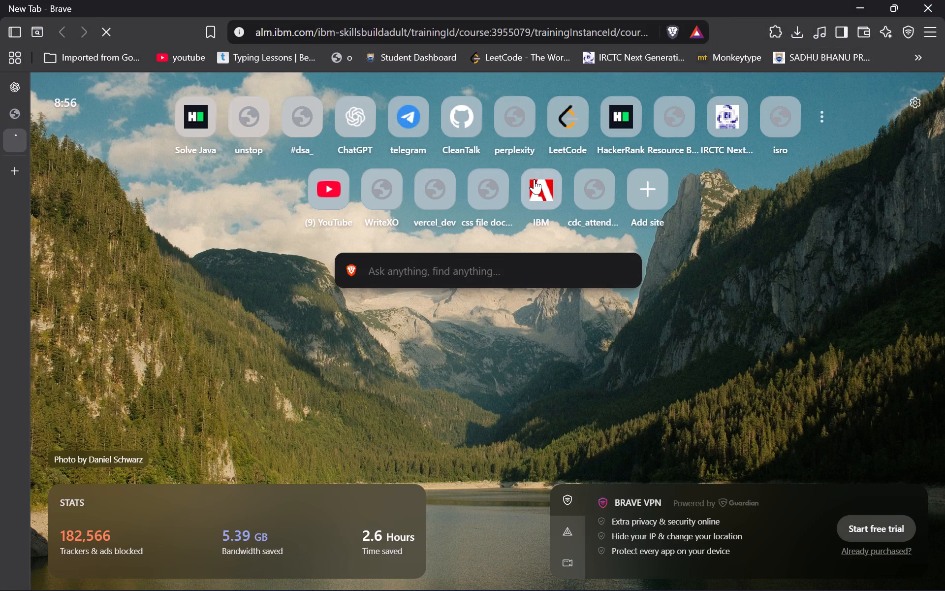
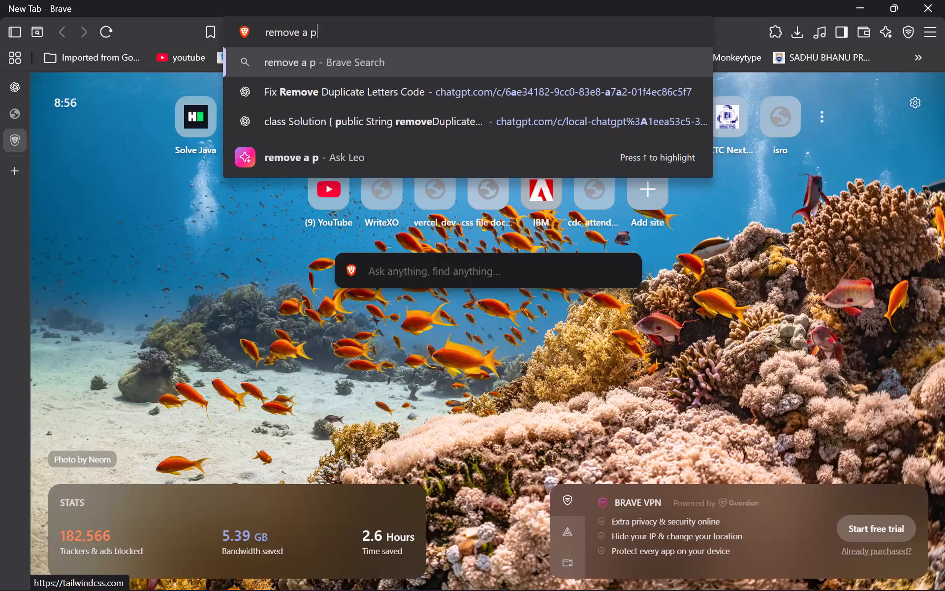
Search the web for how to remove a page in a PDF and open iLovePDF's page removal tool.
key("BackSpace")
type("page inpdf")
key("Return")
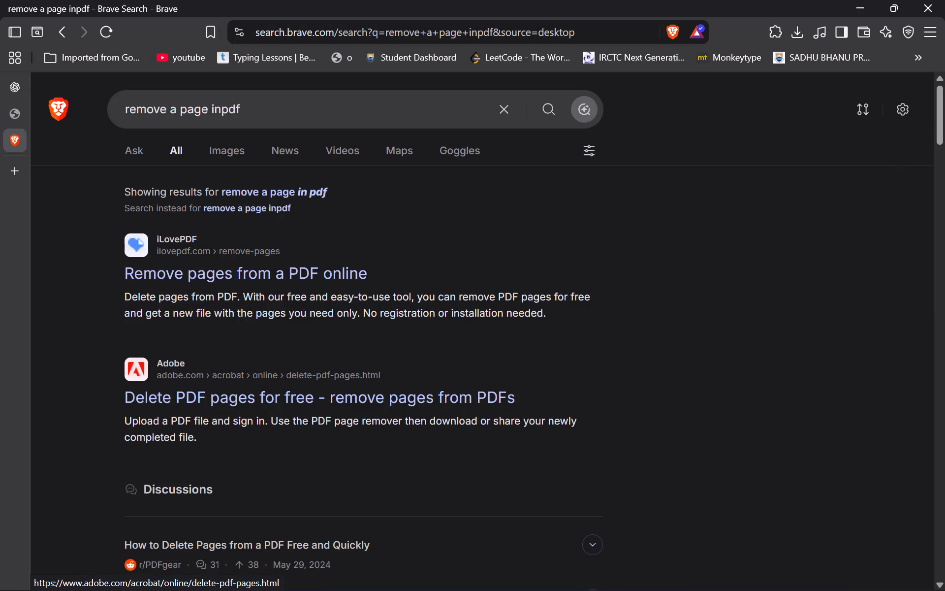
left_click(281, 280)
Load the PDF named 1 from the Downloads folder and remove its blank page 4.
left_click(444, 272)
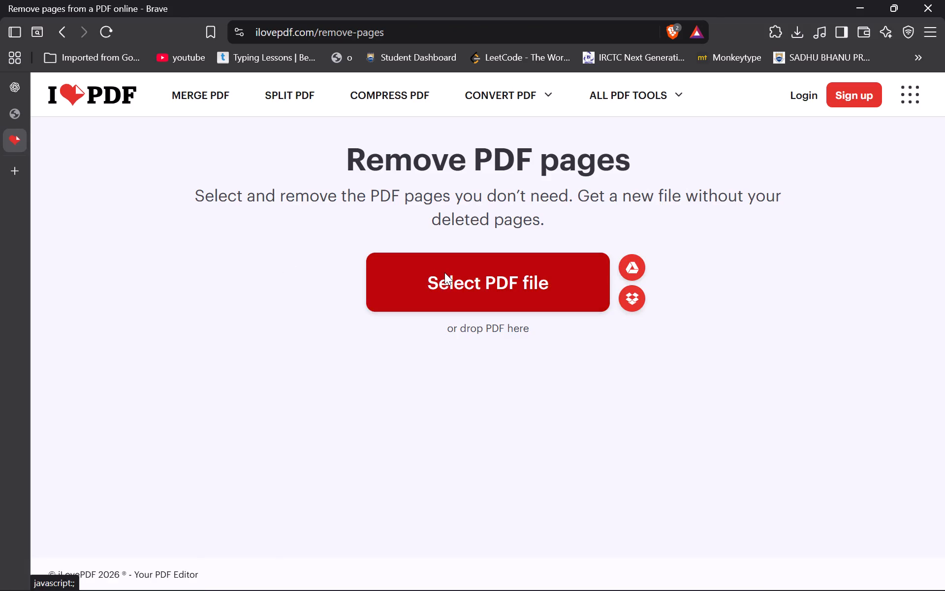
left_click(57, 337)
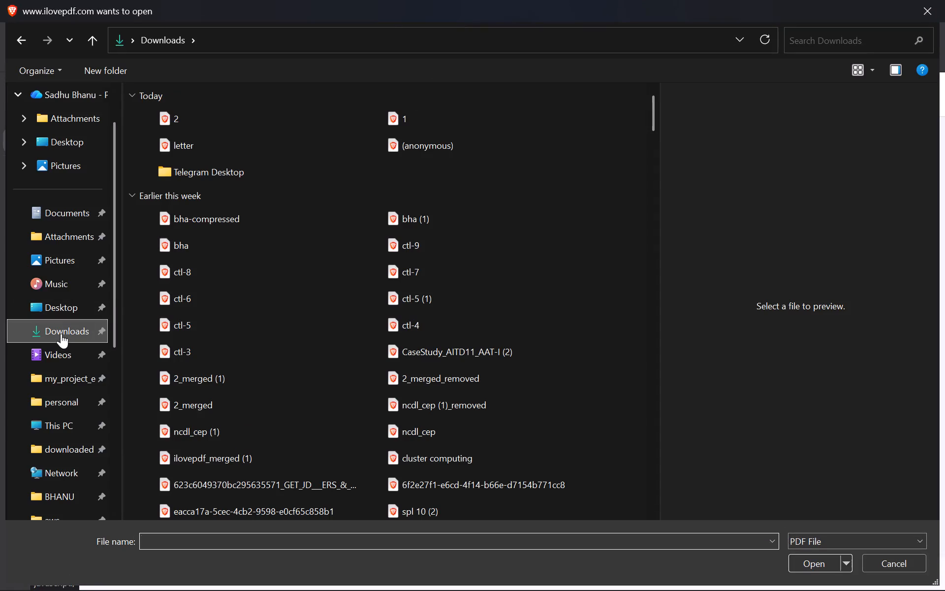
left_click(462, 116)
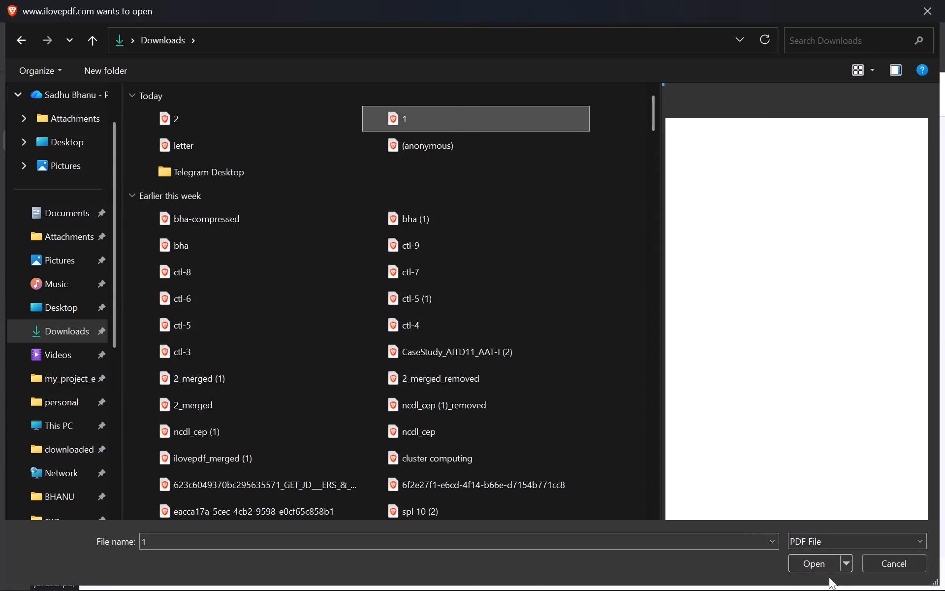
left_click(815, 561)
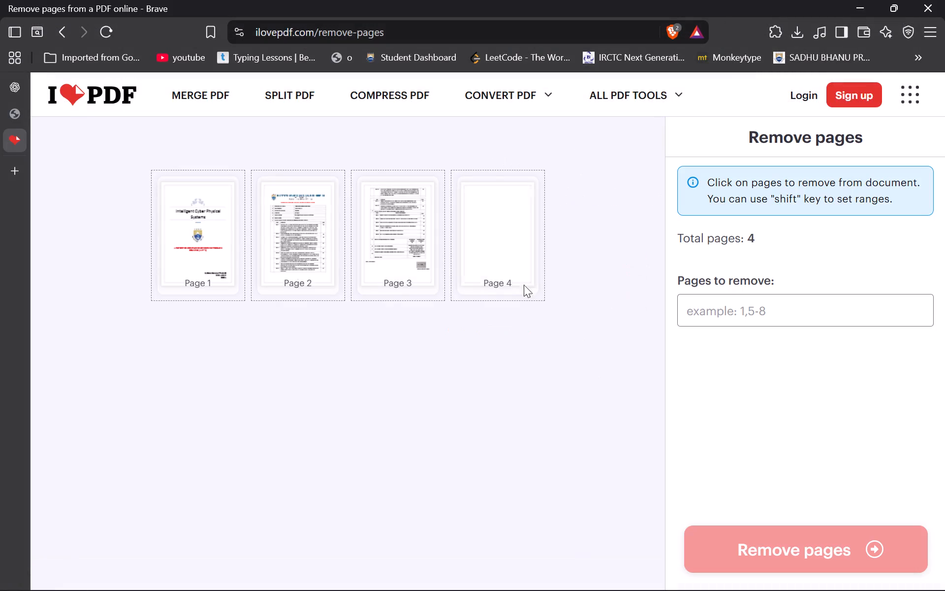
left_click(492, 208)
left_click(743, 543)
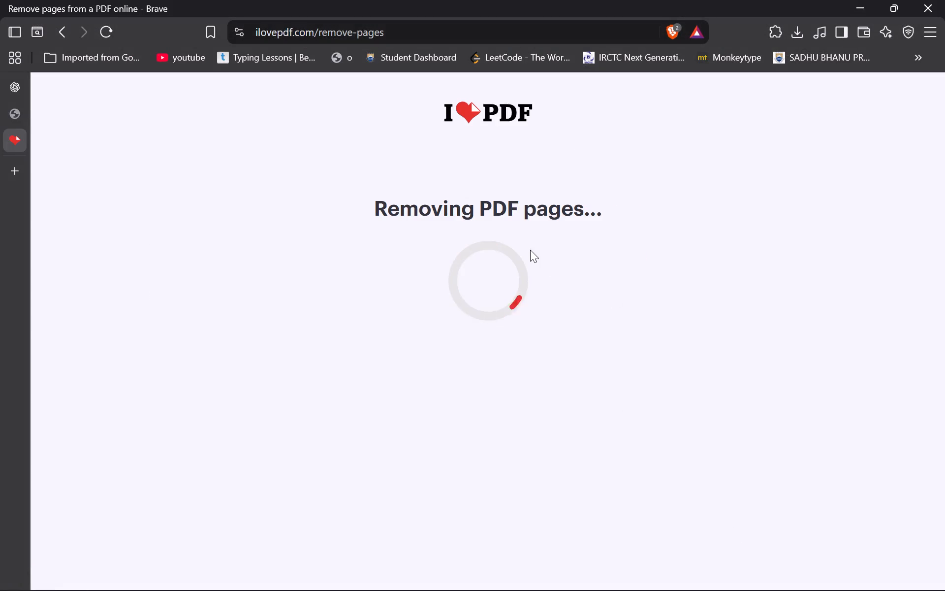
left_click(513, 235)
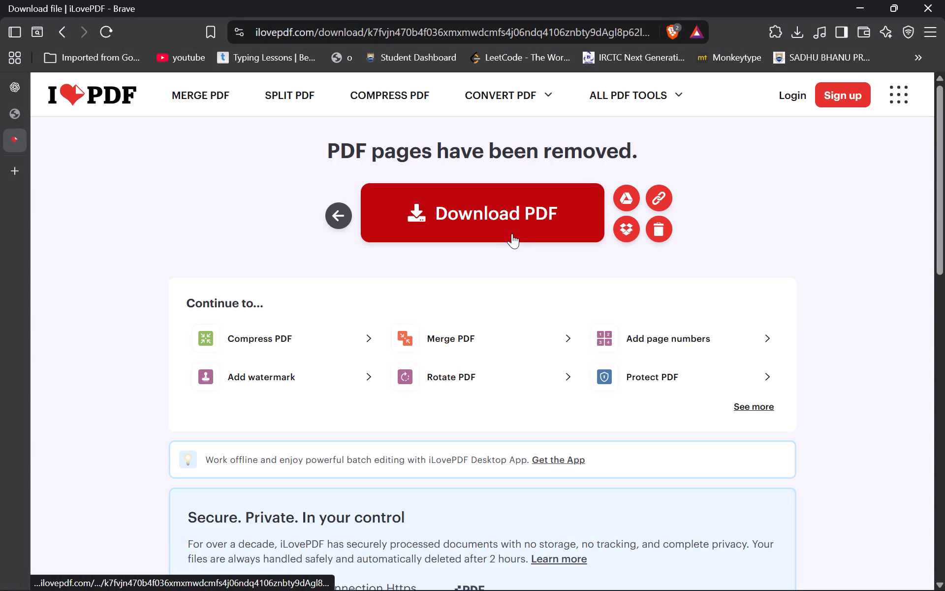
left_click(67, 318)
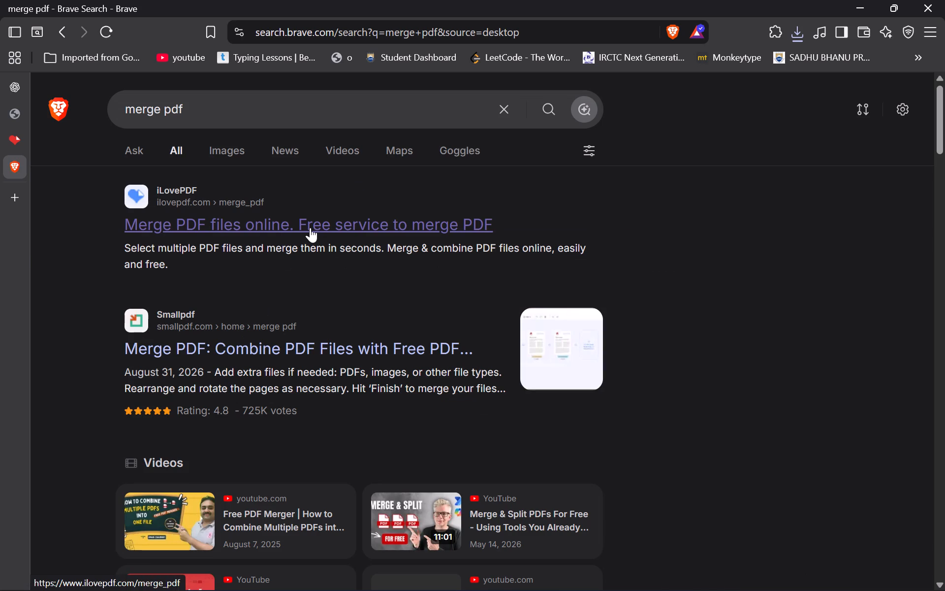
left_click(317, 230)
Load the PDFs 1_removed and 2 from the Downloads folder for merging, with the front pages first.
left_click(417, 235)
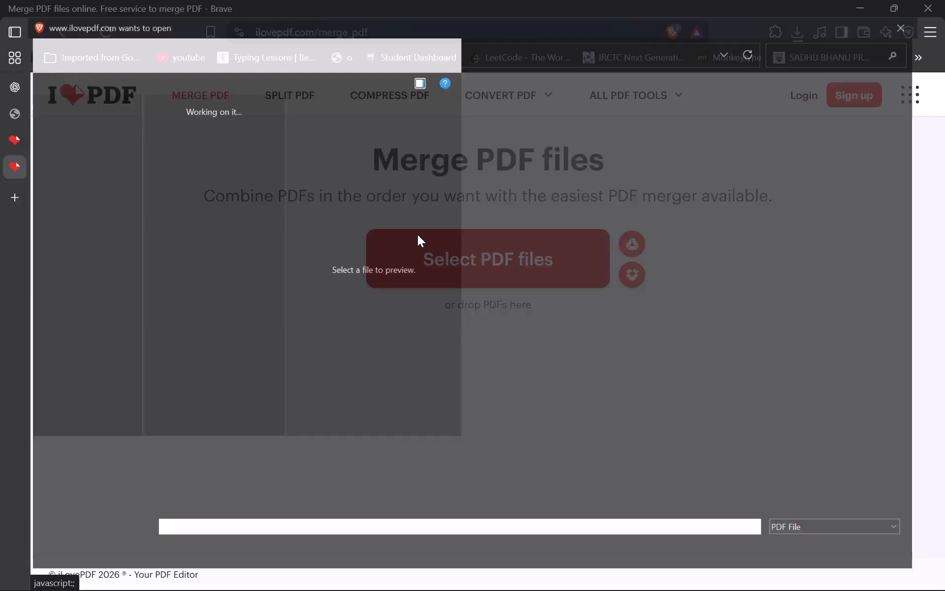
left_click(54, 337)
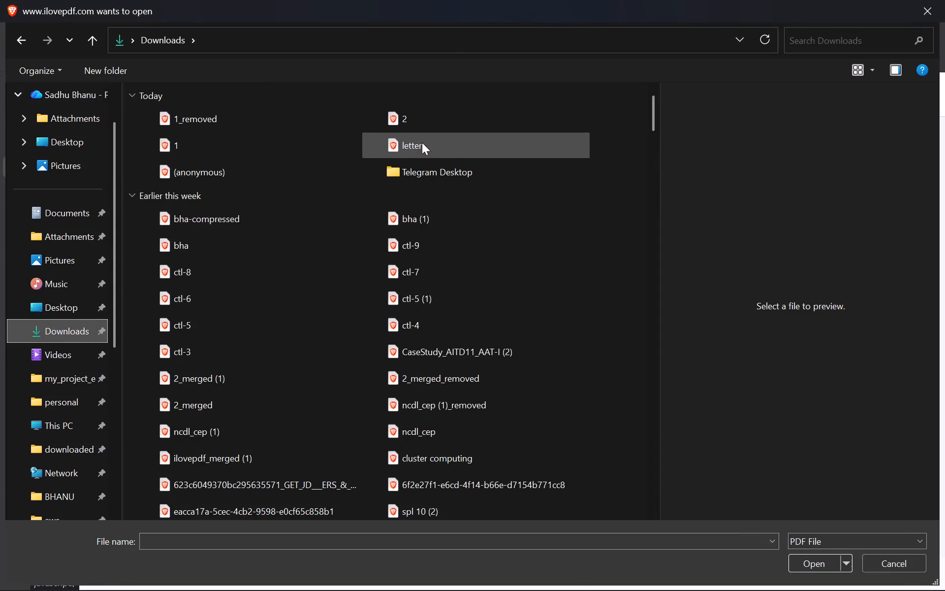
left_click(450, 126)
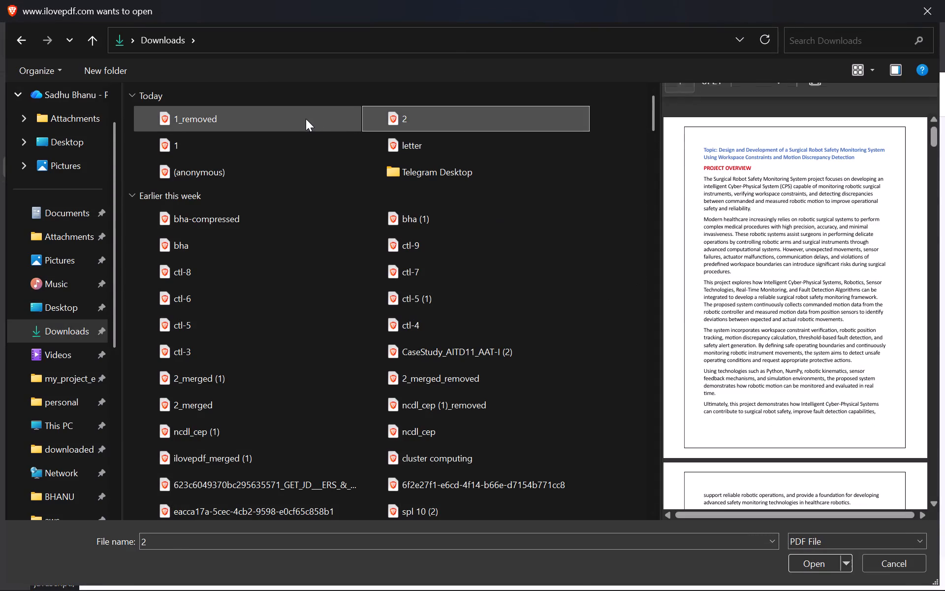
left_click(306, 119)
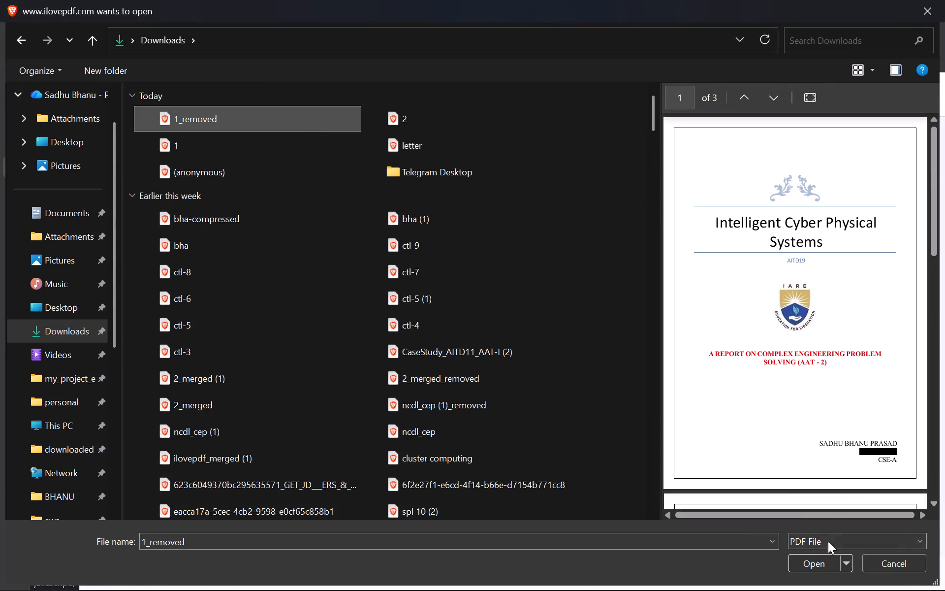
scroll(784, 414, "down", 8)
scroll(783, 413, "up", 5)
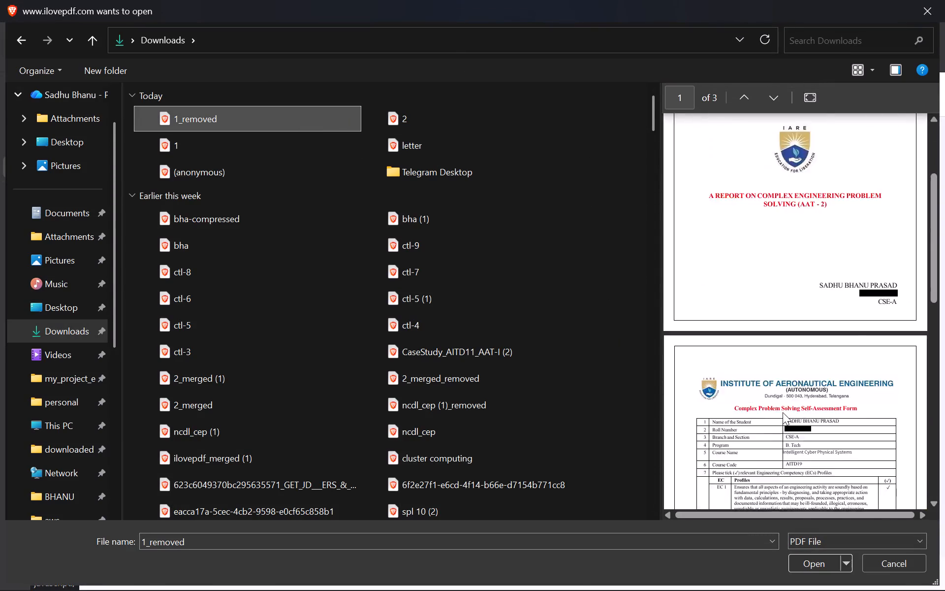
scroll(783, 412, "up", 2)
left_click(814, 561)
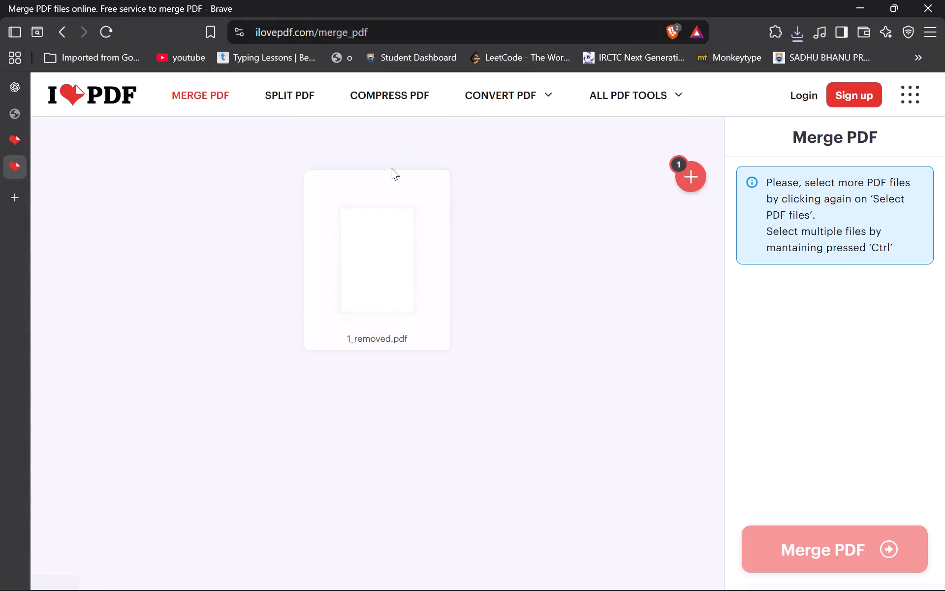
left_click(685, 178)
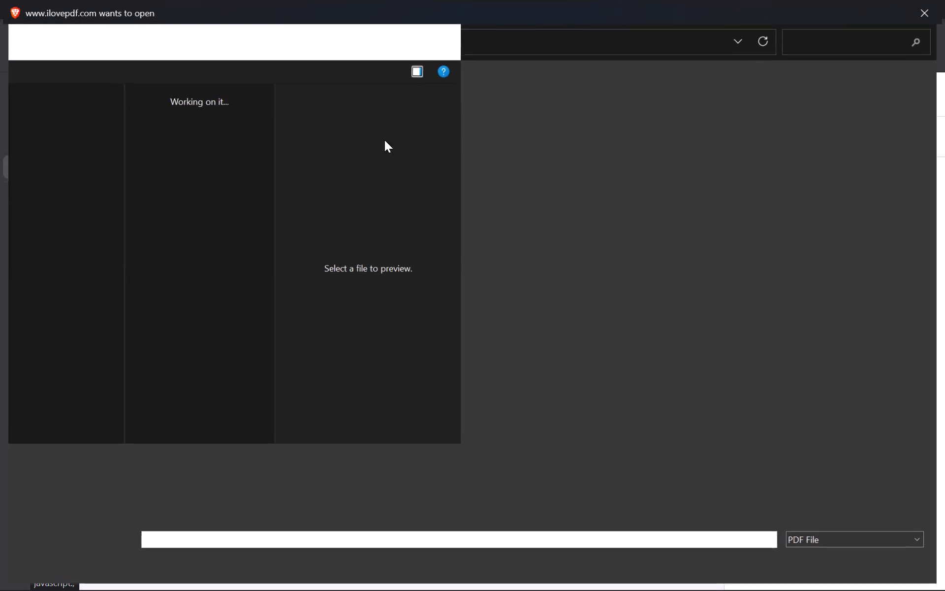
left_click(408, 122)
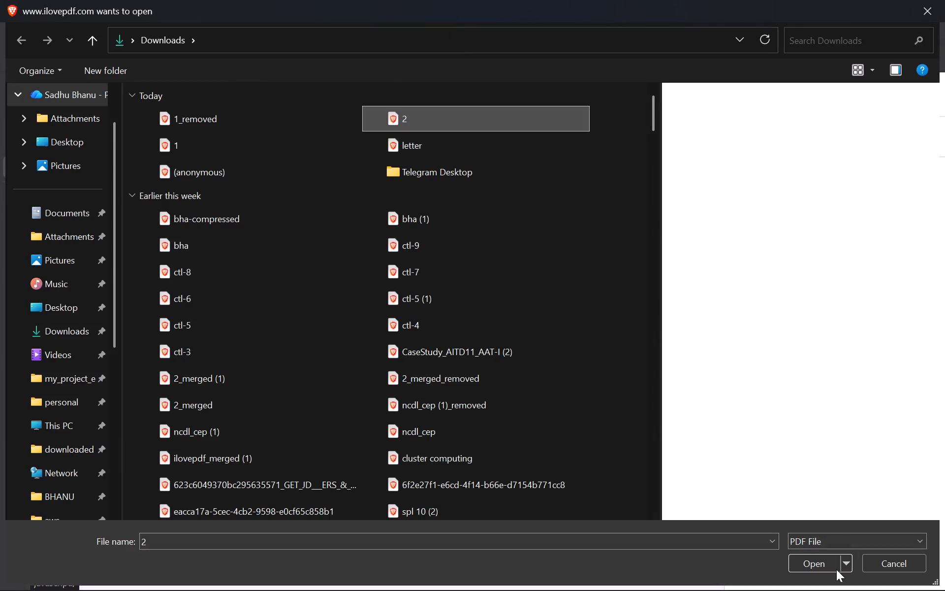
left_click(820, 562)
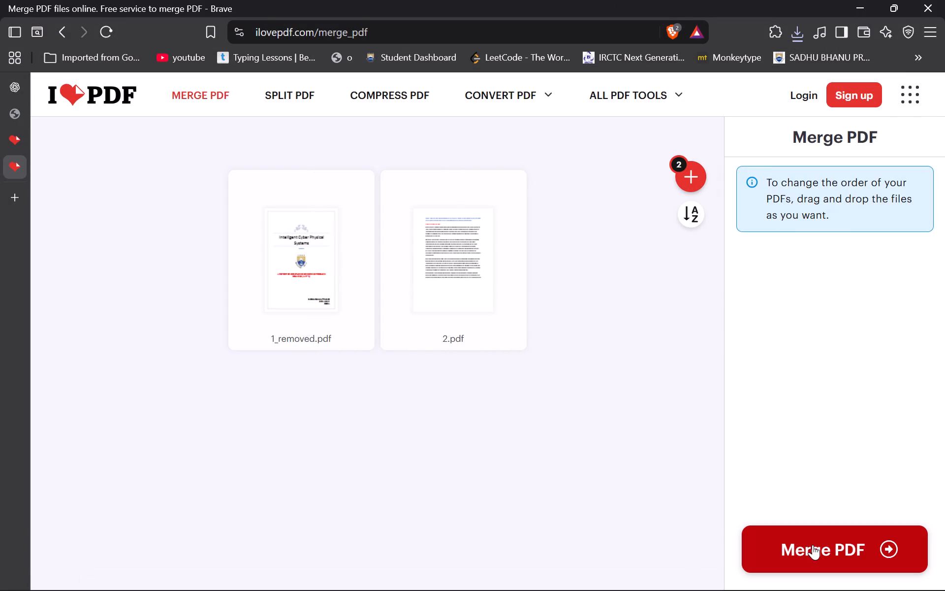
Merge the two PDFs and save the result as 2_merged (2) in the Downloads folder.
left_click(813, 545)
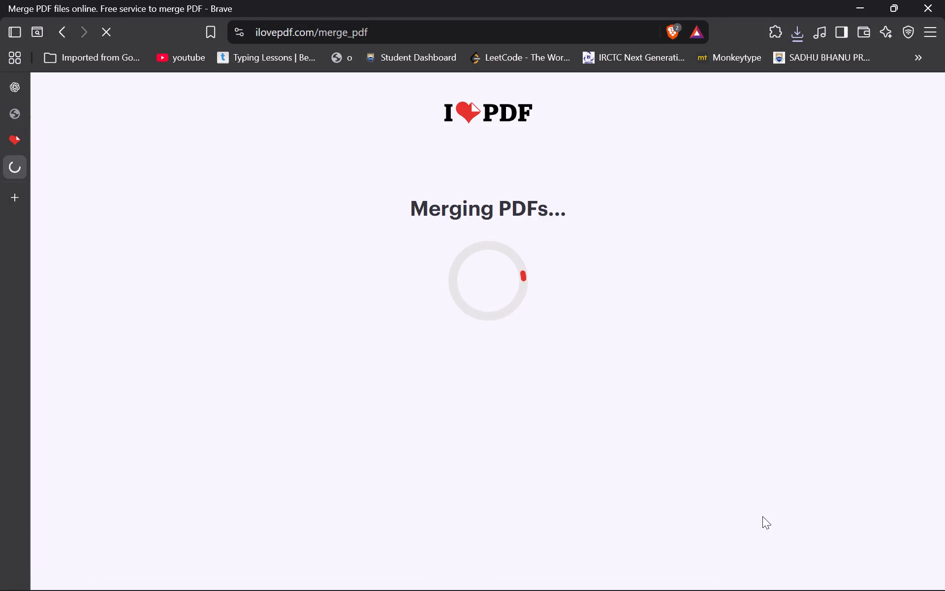
left_click(407, 215)
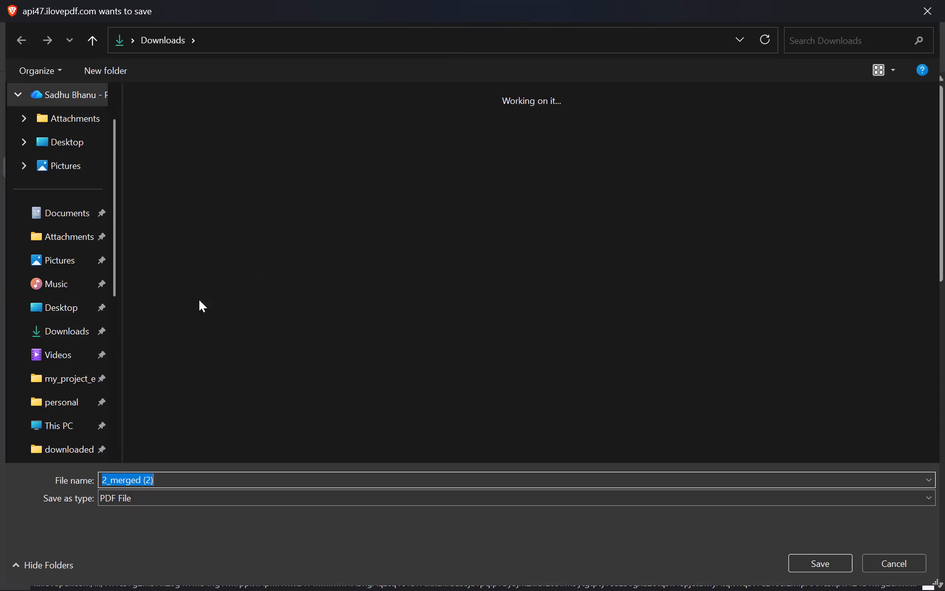
left_click(51, 334)
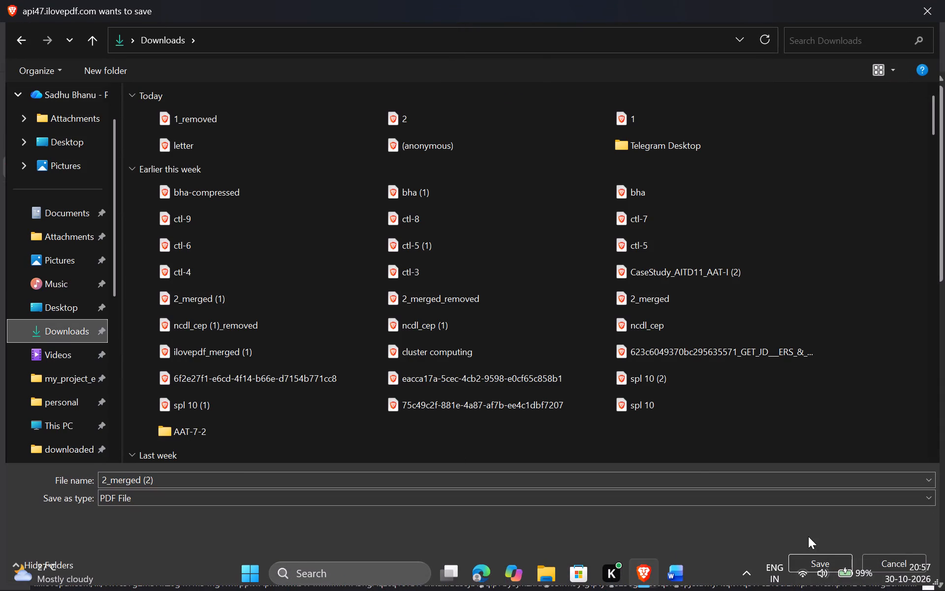
left_click(817, 555)
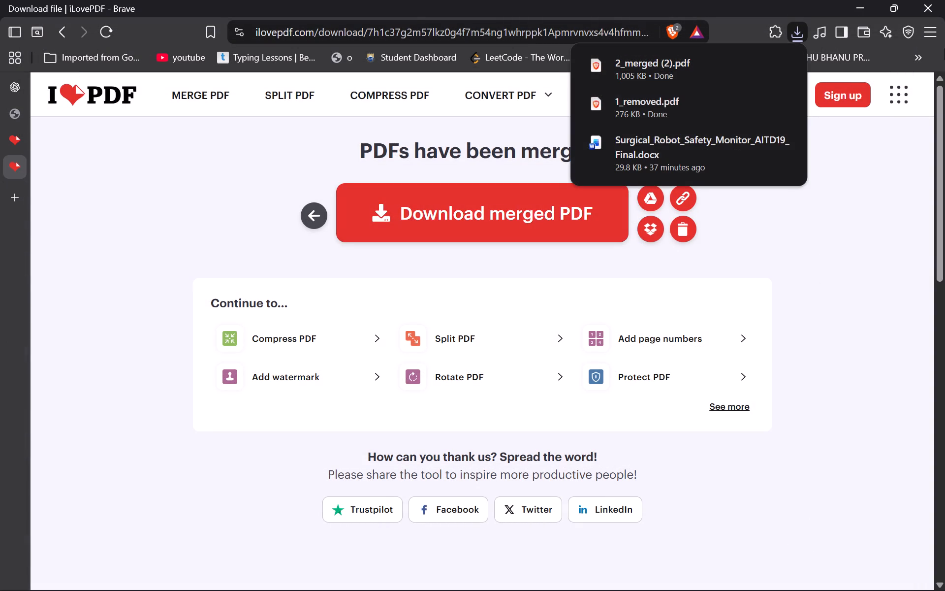
Close all the open browser tabs.
triple_click(86, 86)
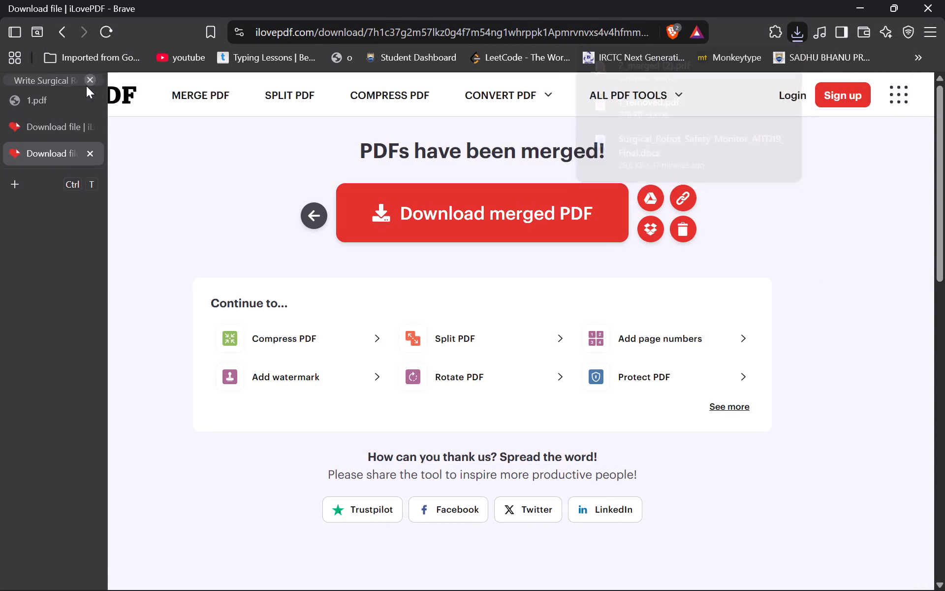
triple_click(86, 86)
left_click(86, 86)
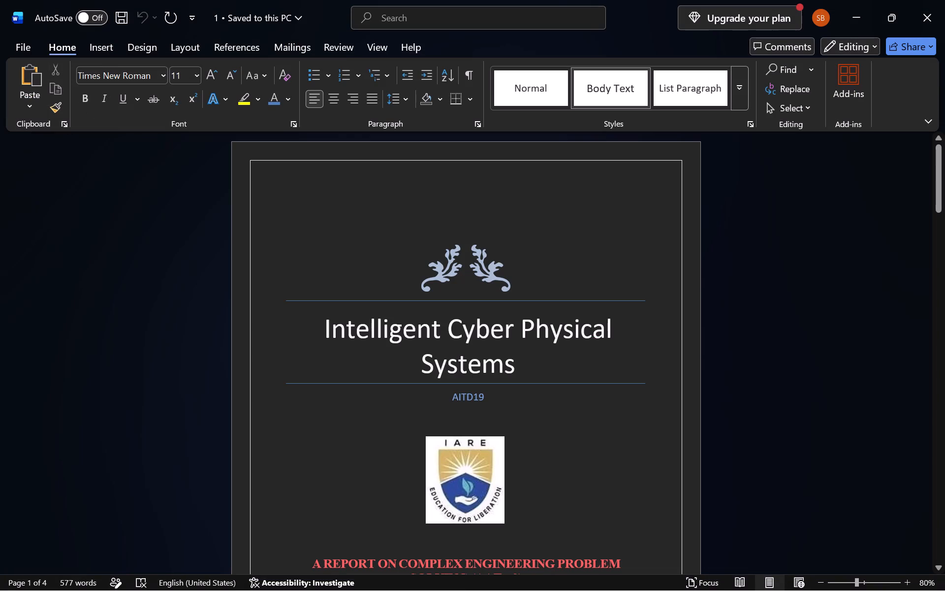
Close the front-page document, 1, in Word.
left_click(936, 0)
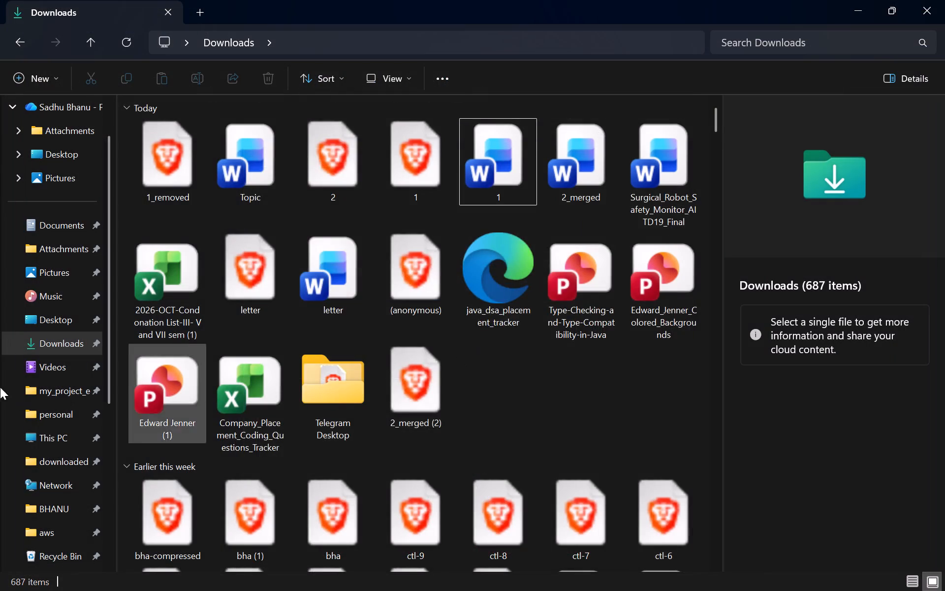
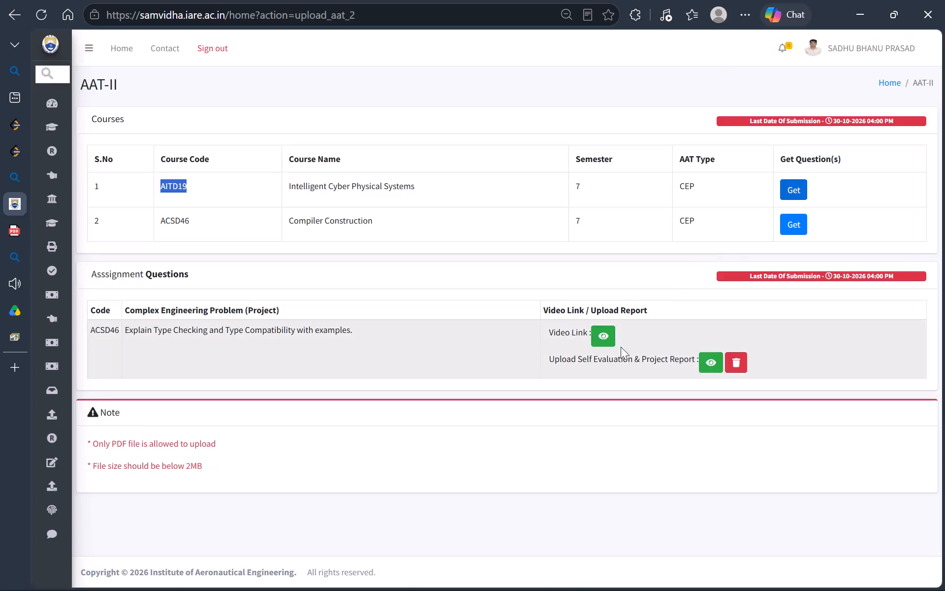
Get the AITD19 Intelligent Cyber Physical Systems question and attach 2_merged (2) from Downloads as its self evaluation and project report.
left_click(799, 181)
triple_click(795, 184)
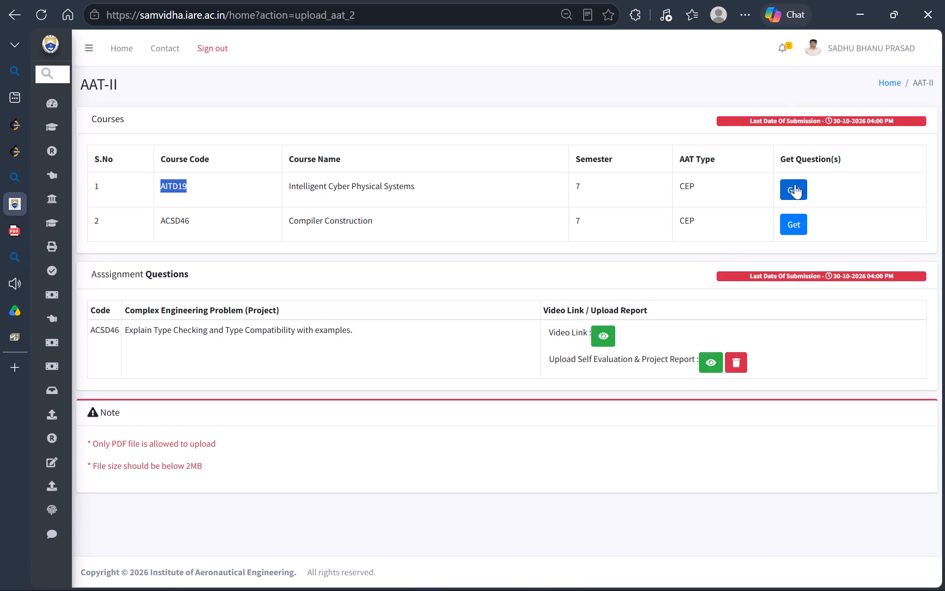
left_click(794, 184)
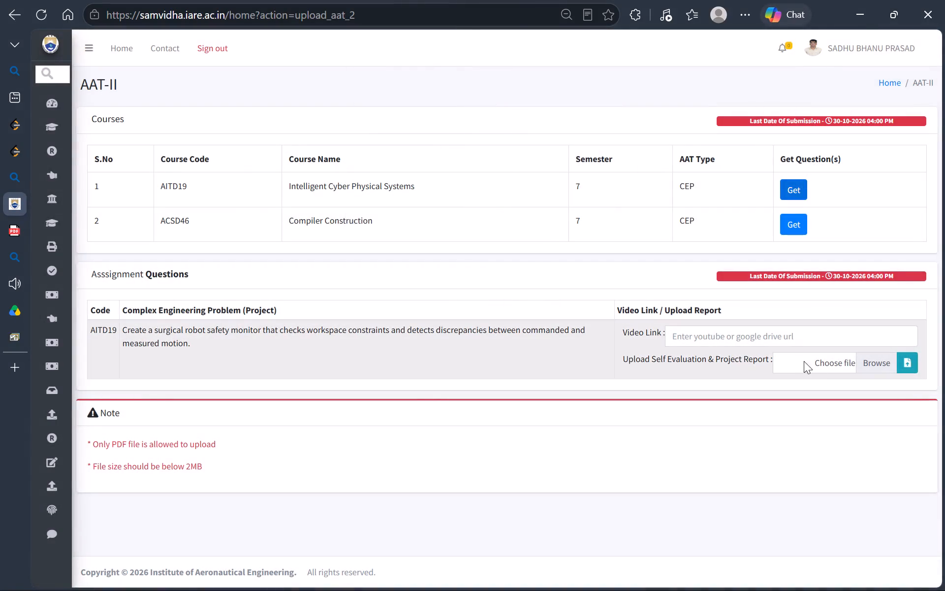
left_click(817, 362)
left_click(90, 334)
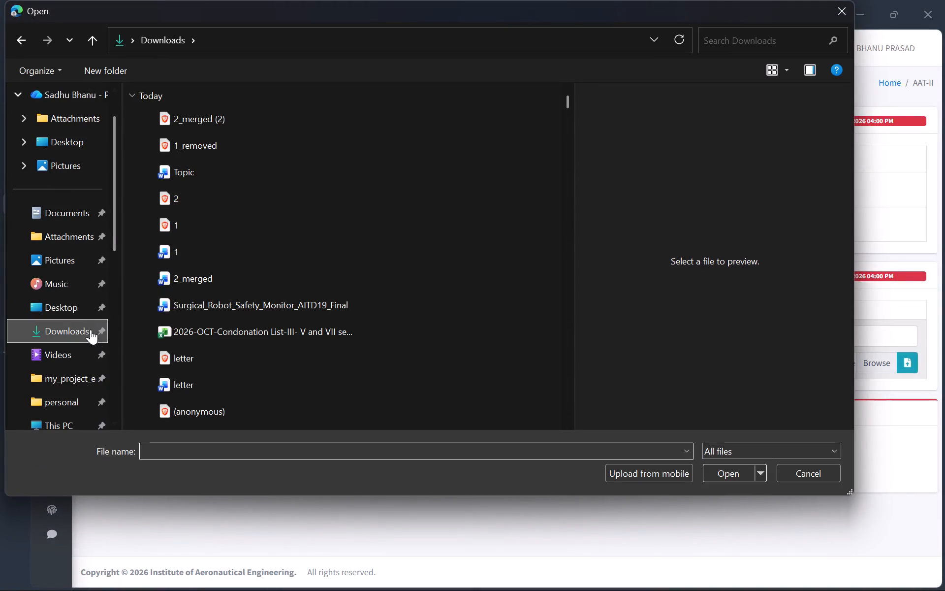
left_click(222, 124)
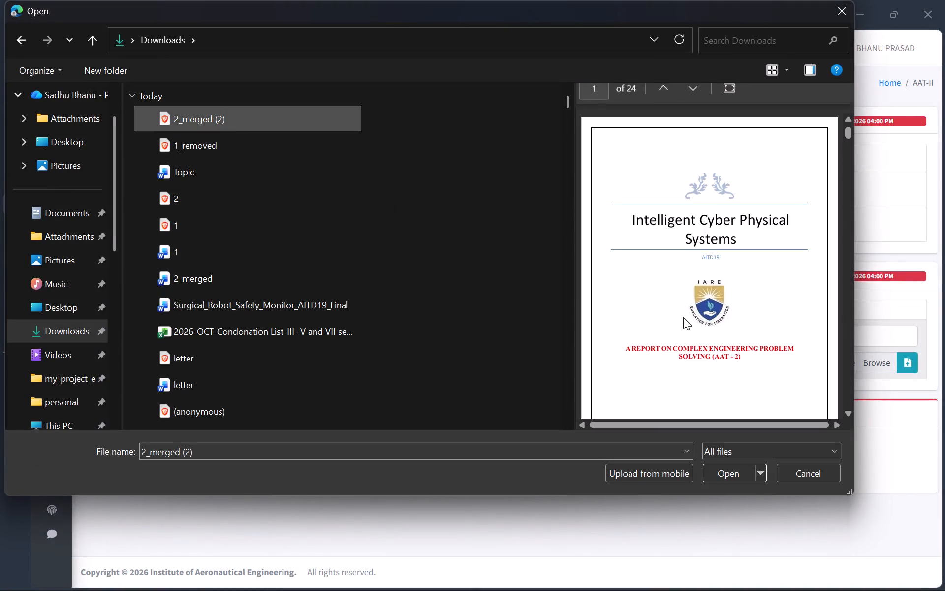
scroll(683, 317, "down", 15)
scroll(683, 317, "up", 1)
scroll(683, 317, "down", 3)
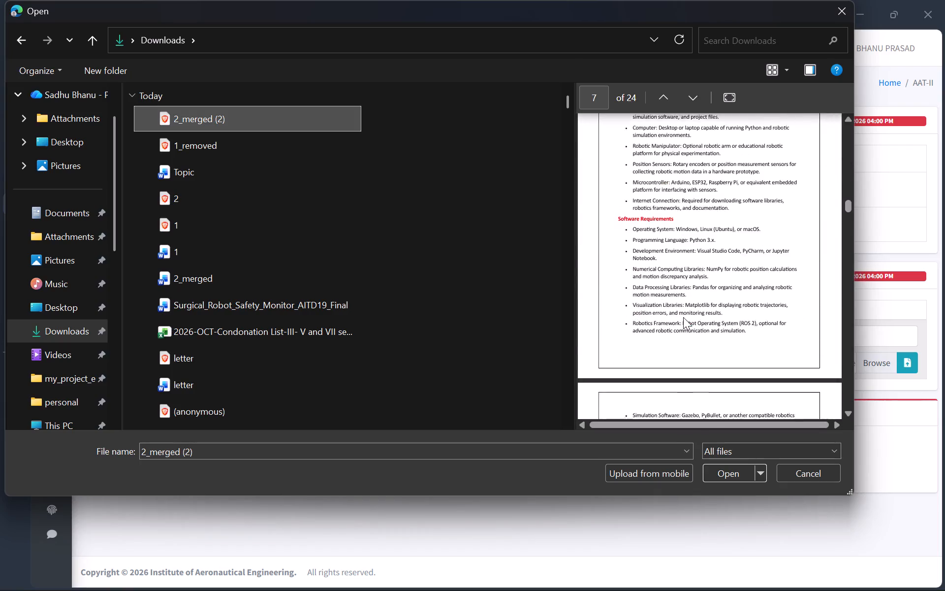
scroll(683, 317, "down", 2)
left_click(732, 470)
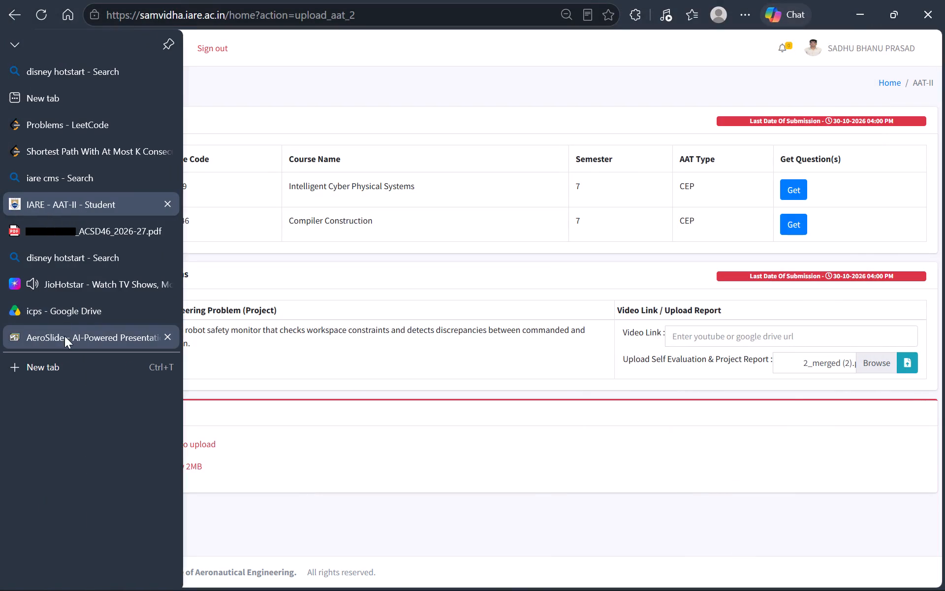
Copy the address of the icps Google Drive folder into the AITD19 video link on the AAT-II page.
left_click(96, 303)
left_click(373, 9)
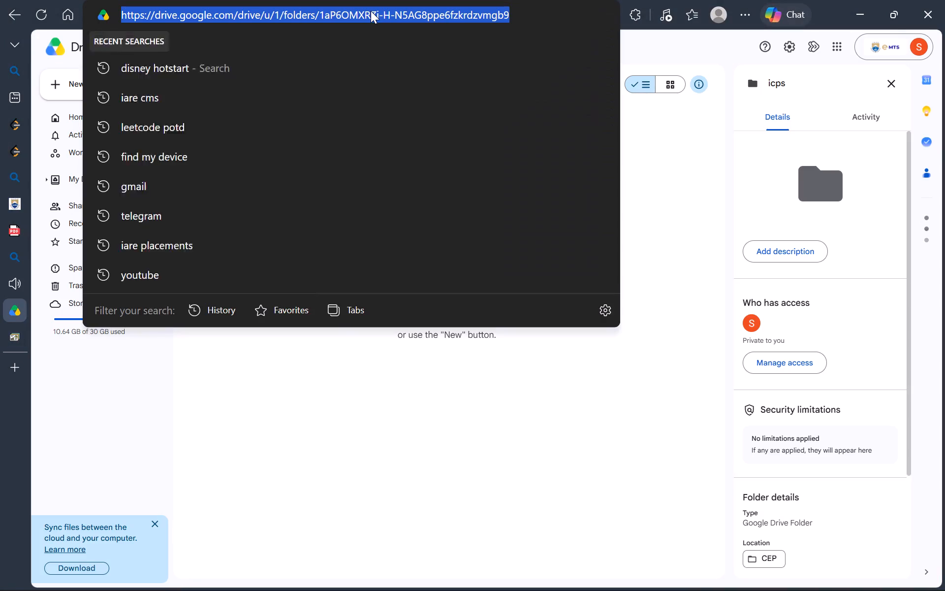
key("ctrl+c")
left_click(457, 395)
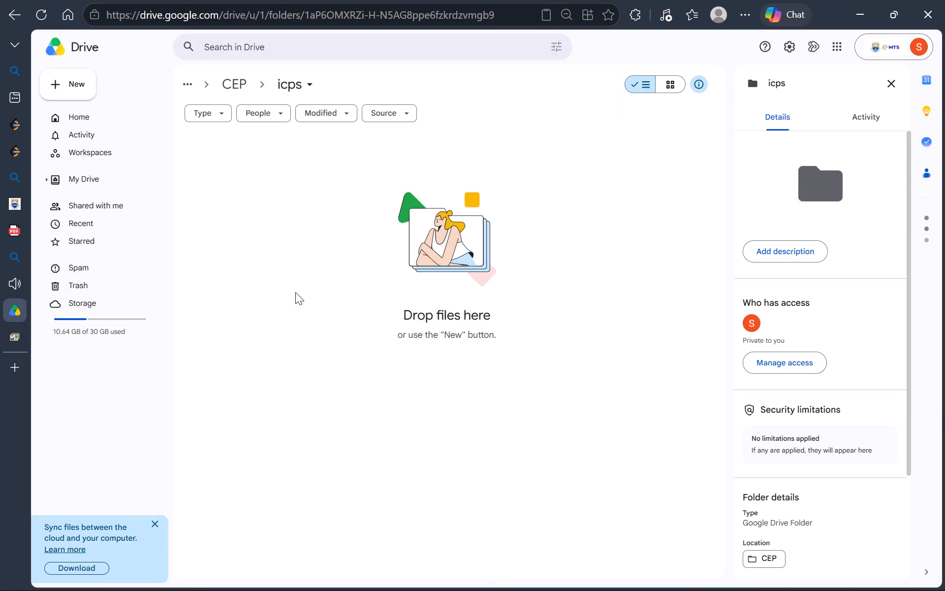
left_click(117, 282)
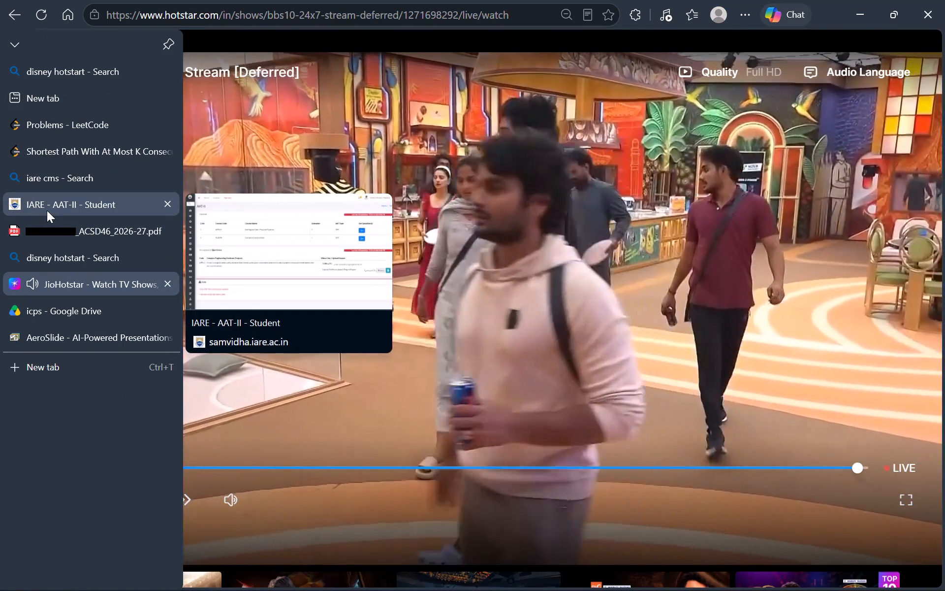
left_click(59, 199)
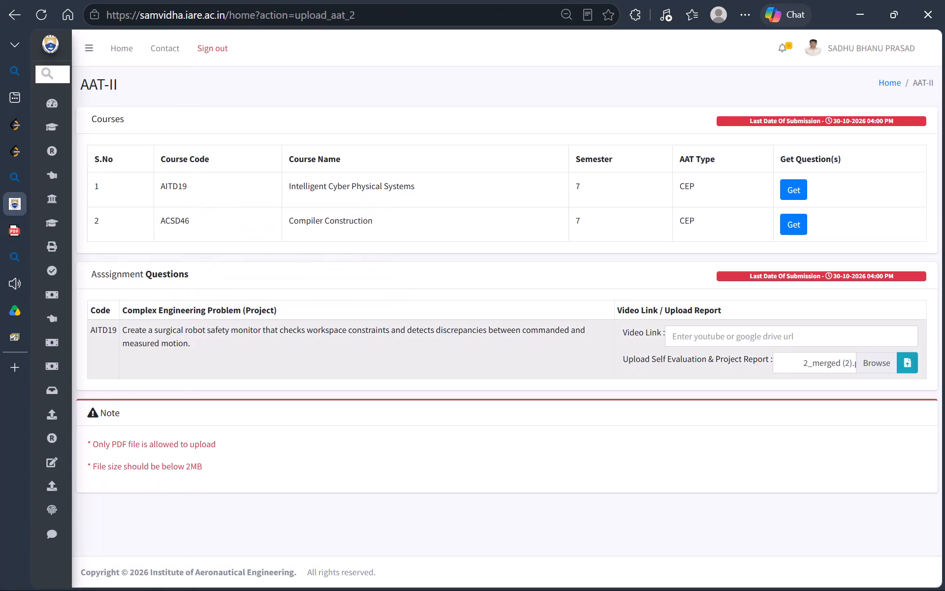
left_click(706, 332)
key("ctrl+v")
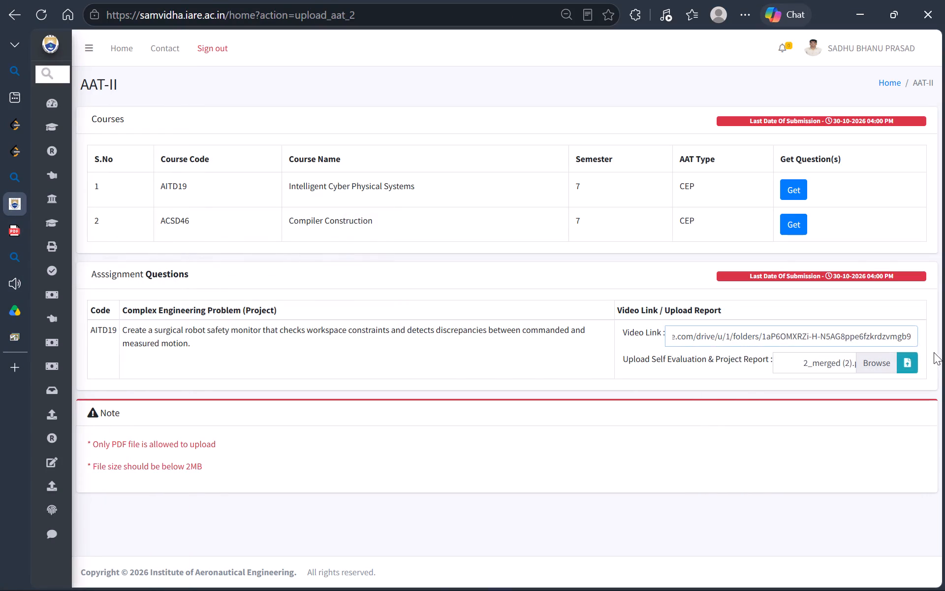
Upload the AITD19 submission with its video link and report.
left_click(908, 361)
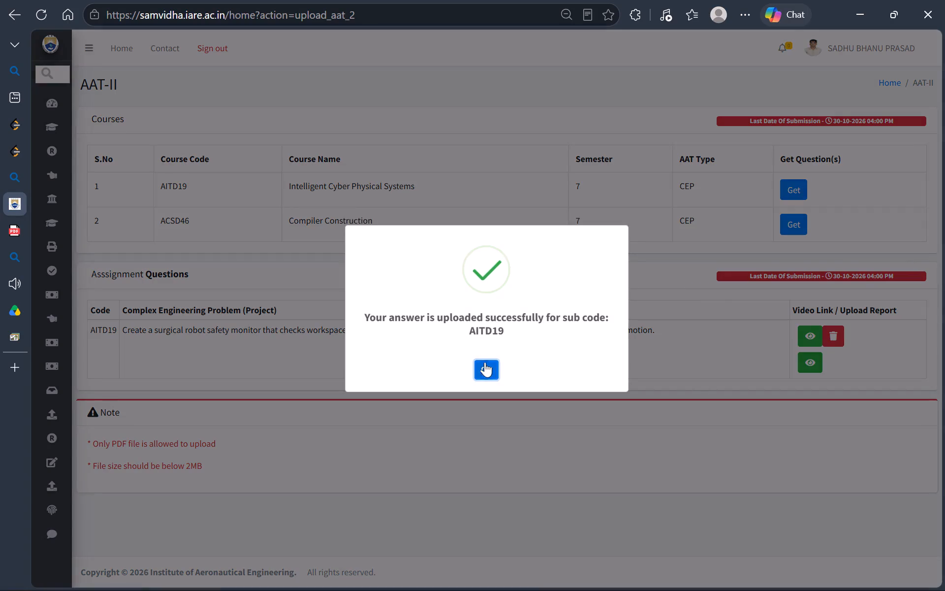
left_click(485, 362)
Return to the BBS10: 24X7 live stream on JioHotstar.
left_click(82, 283)
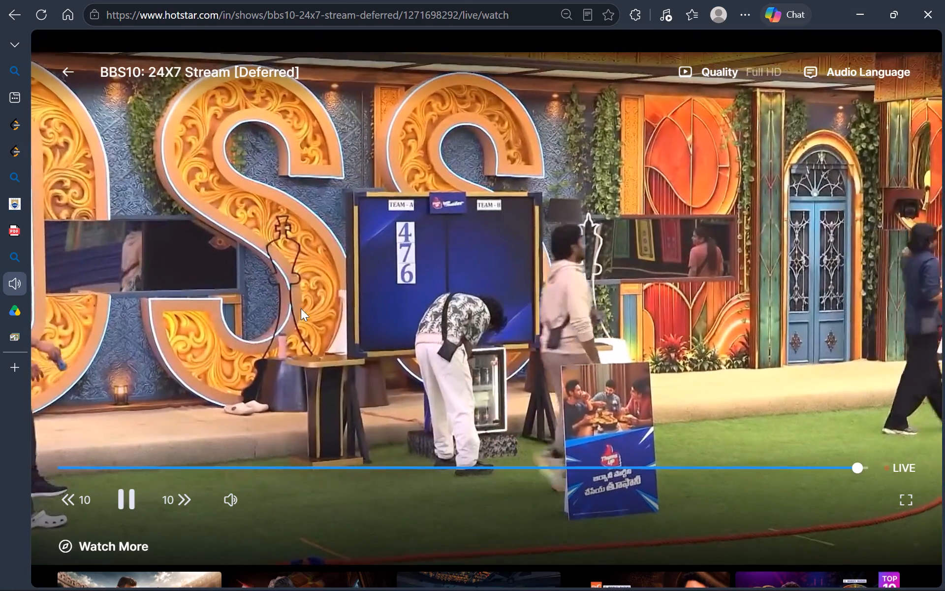